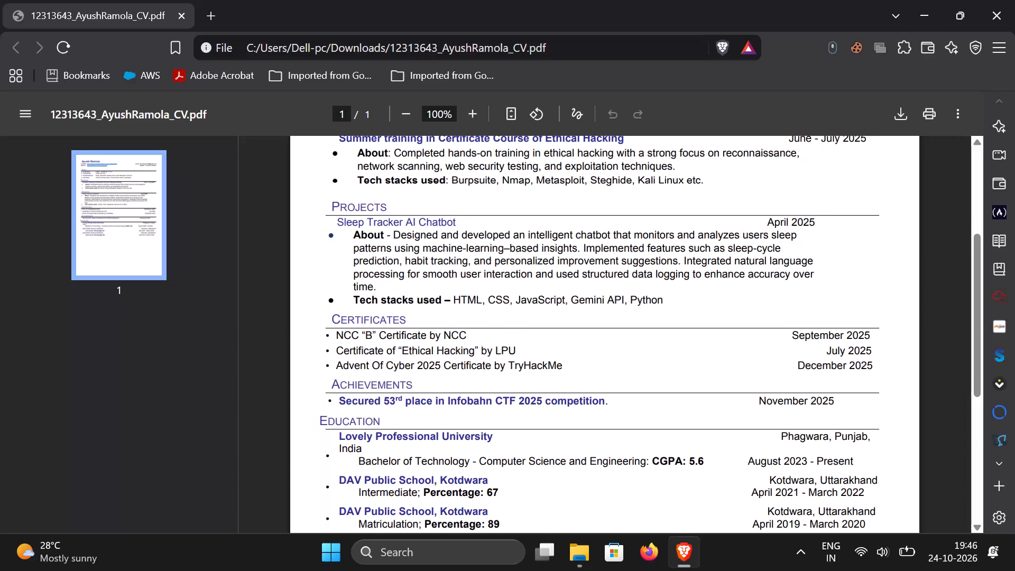
Look over the uncompressed CV PDF through its education section, return to its beginning, and close it.
scroll(535, 379, "down", 1)
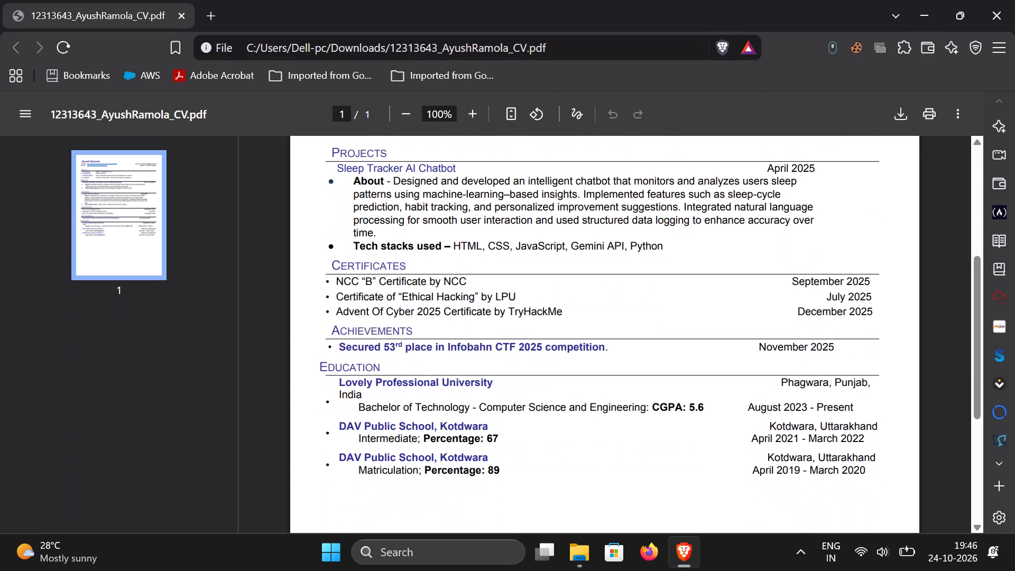
scroll(446, 347, "up", 6)
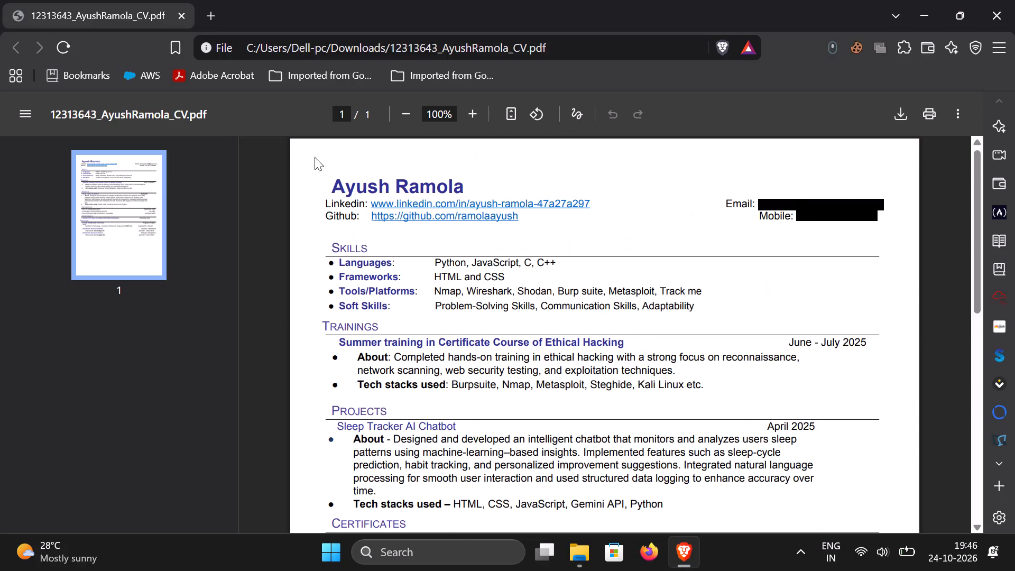
left_click(184, 16)
Relaunch Brave and open the compressed version of the CV PDF from the Downloads folder in File Explorer.
left_click(694, 560)
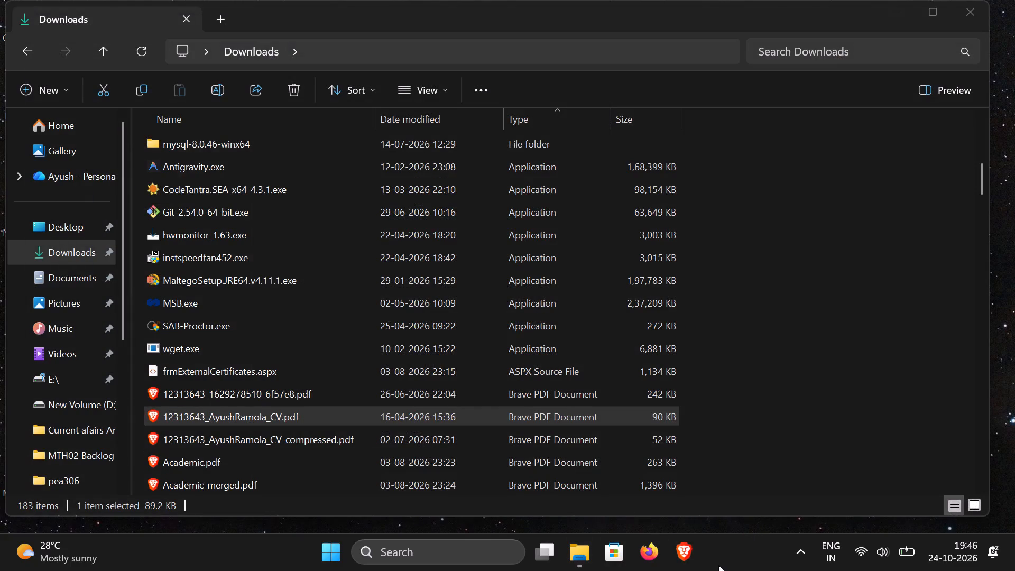
left_click(585, 550)
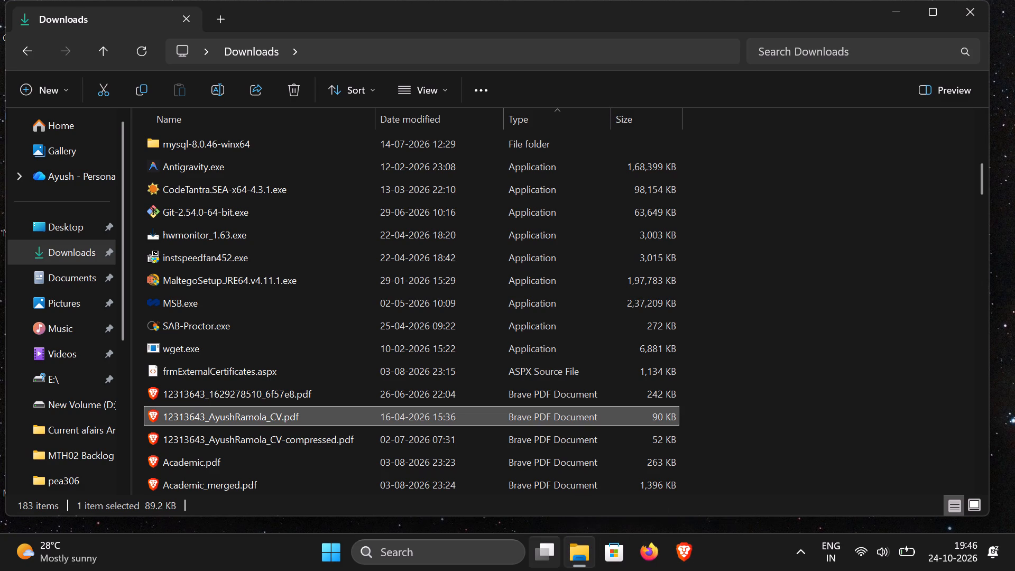
left_click(588, 555)
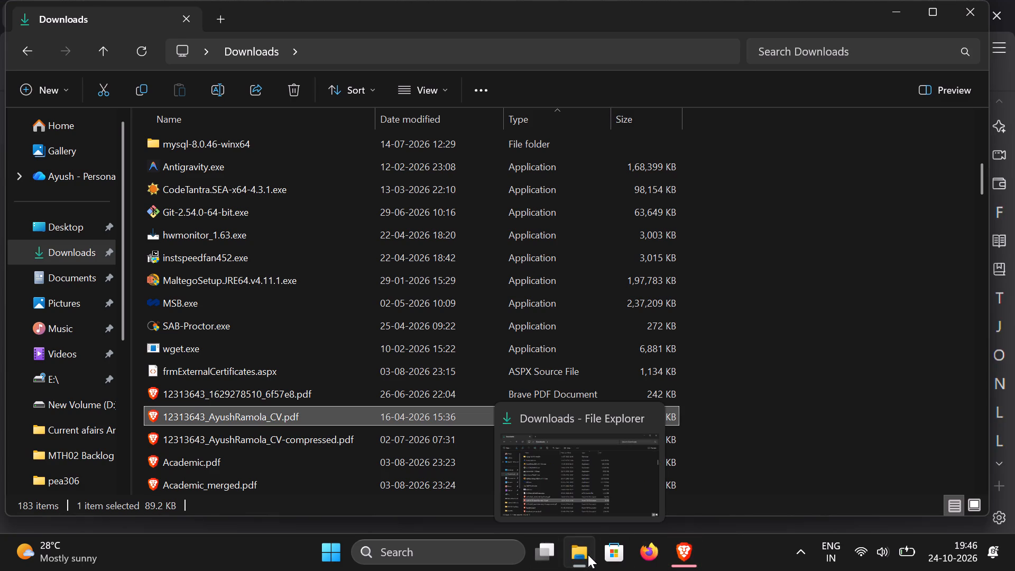
left_click(586, 552)
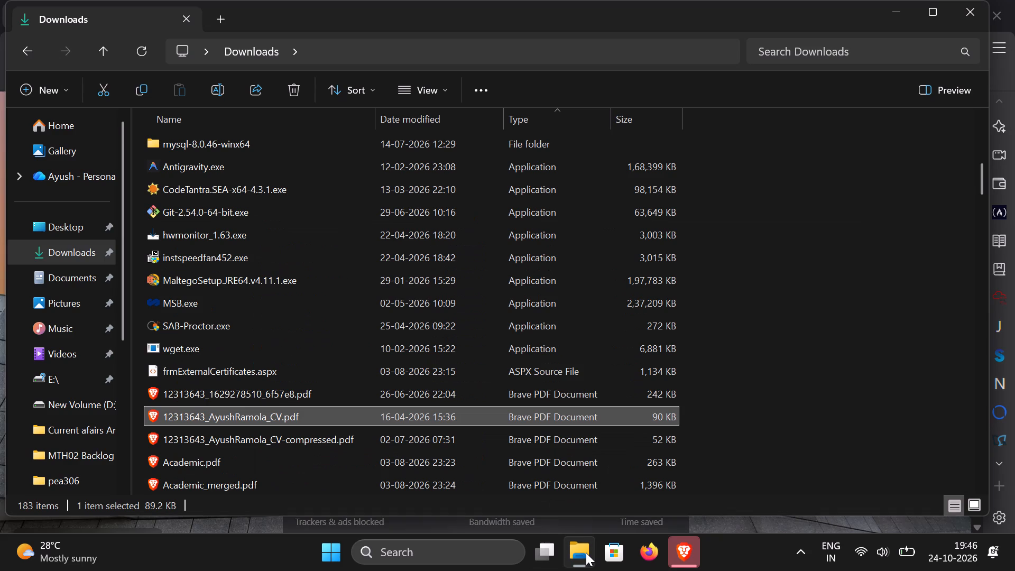
double_click(338, 441)
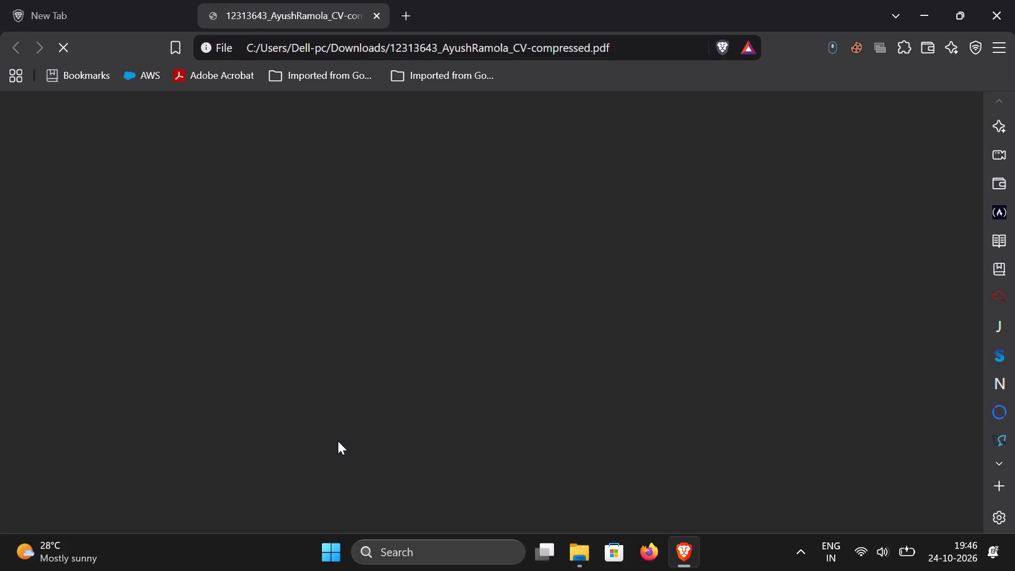
Examine the compressed CV from the skills section to the education entries, including the CGPA, and close it.
scroll(531, 386, "down", 1)
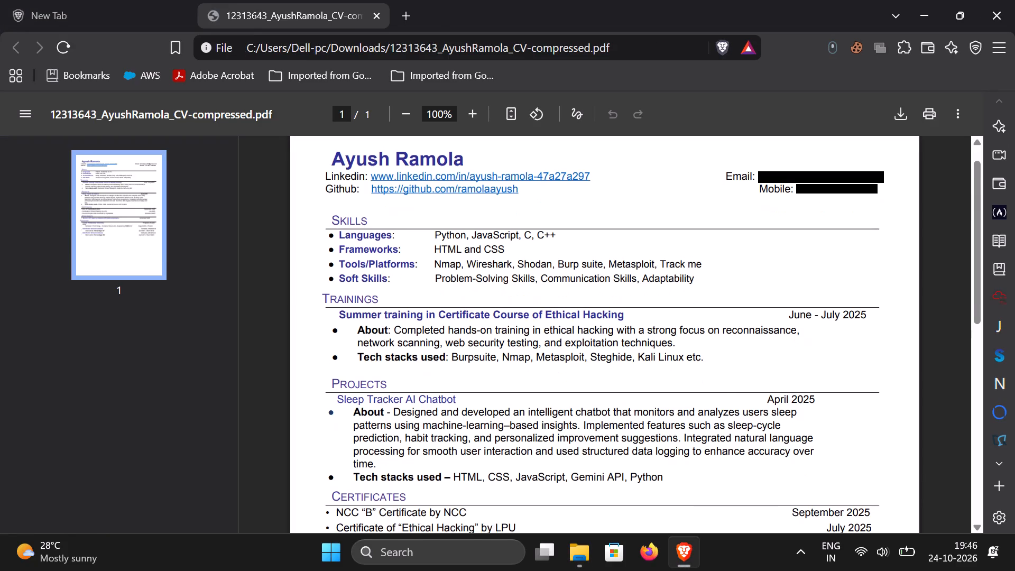
scroll(531, 386, "down", 2)
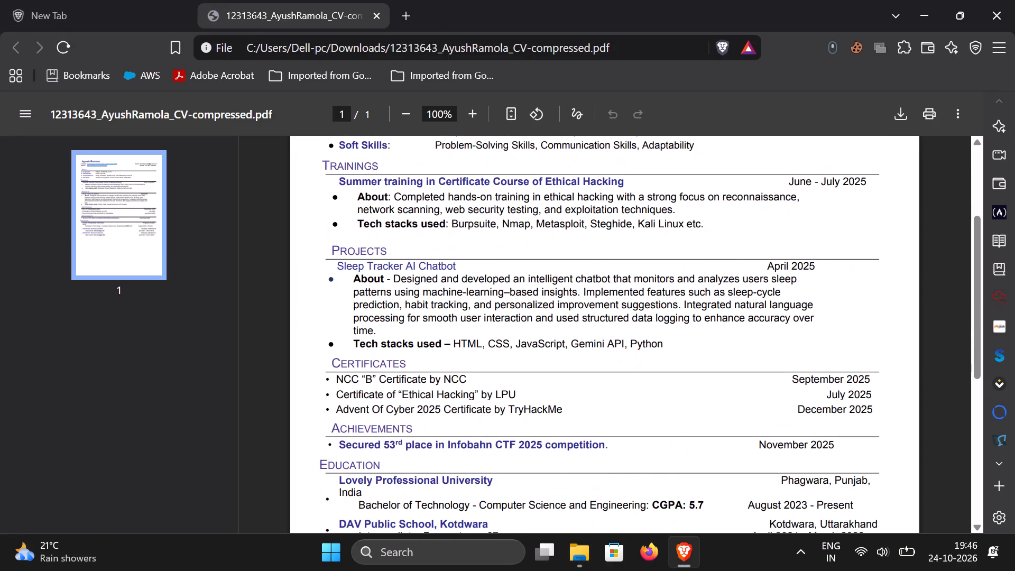
scroll(531, 386, "down", 2)
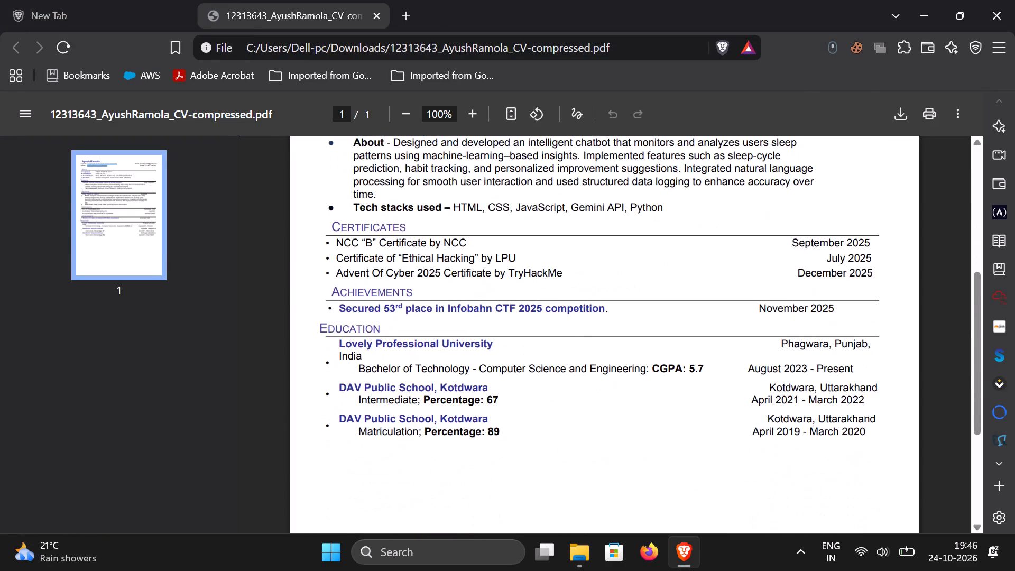
scroll(531, 386, "up", 4)
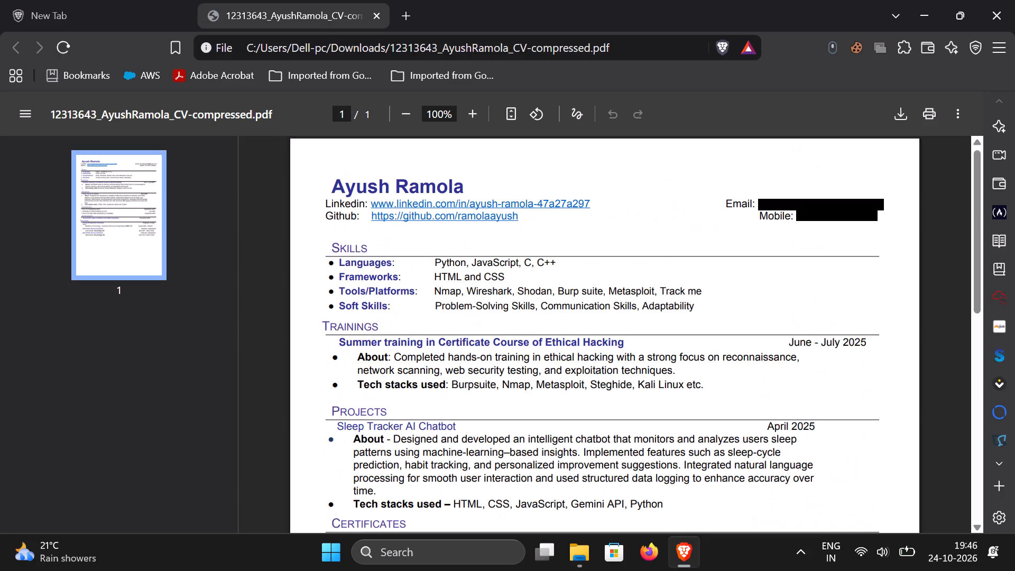
scroll(521, 273, "down", 1)
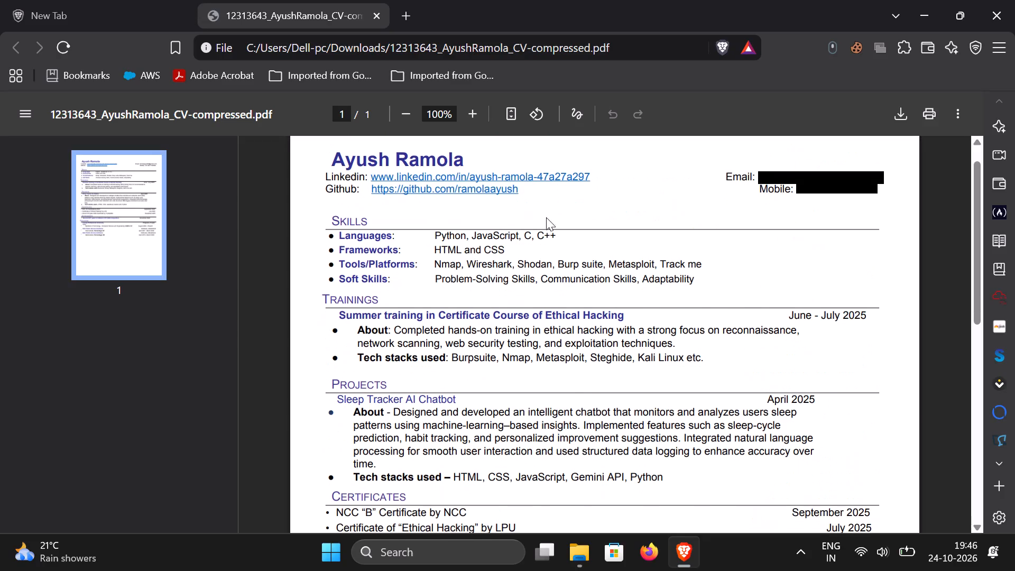
left_click(379, 20)
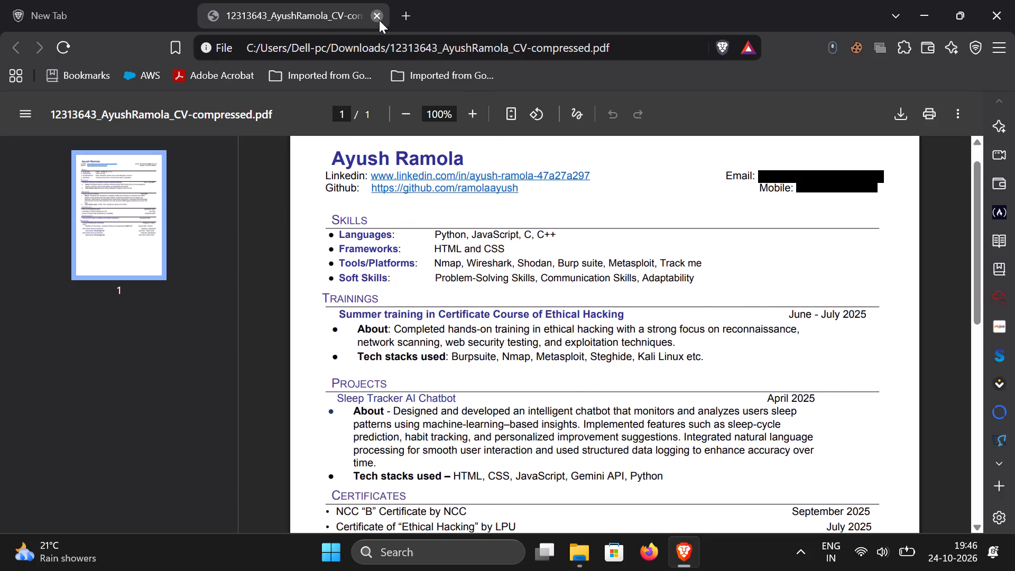
Switch to File Explorer, look over the CV PDFs in the Downloads folder, and return to Brave.
left_click(576, 554)
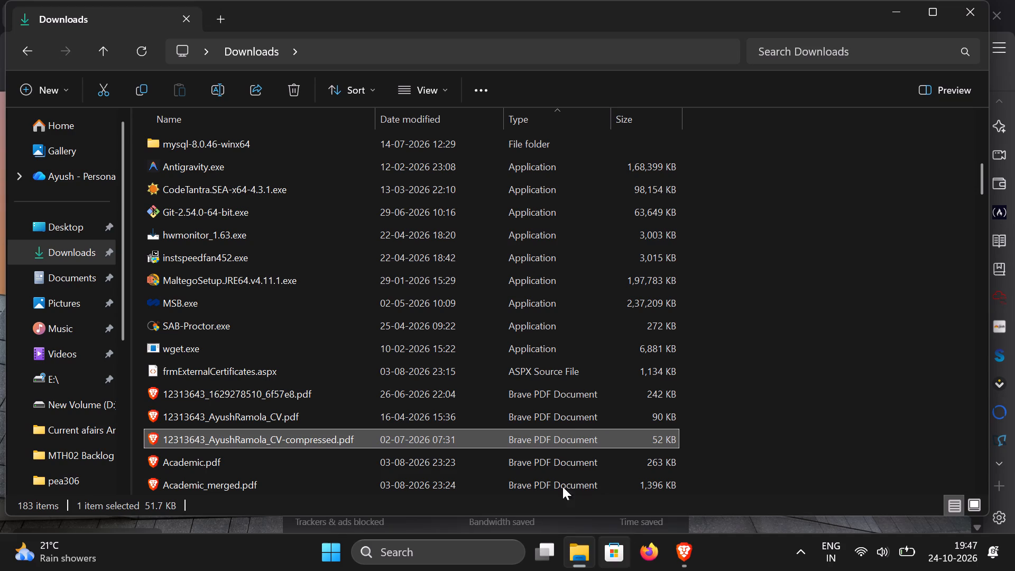
scroll(516, 459, "down", 1)
scroll(470, 445, "down", 1)
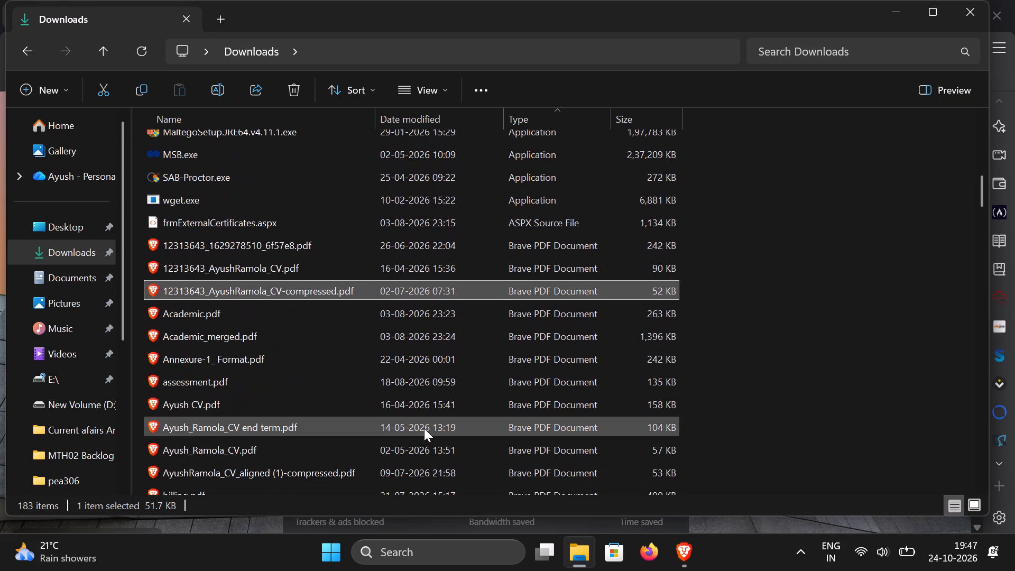
scroll(424, 428, "up", 1)
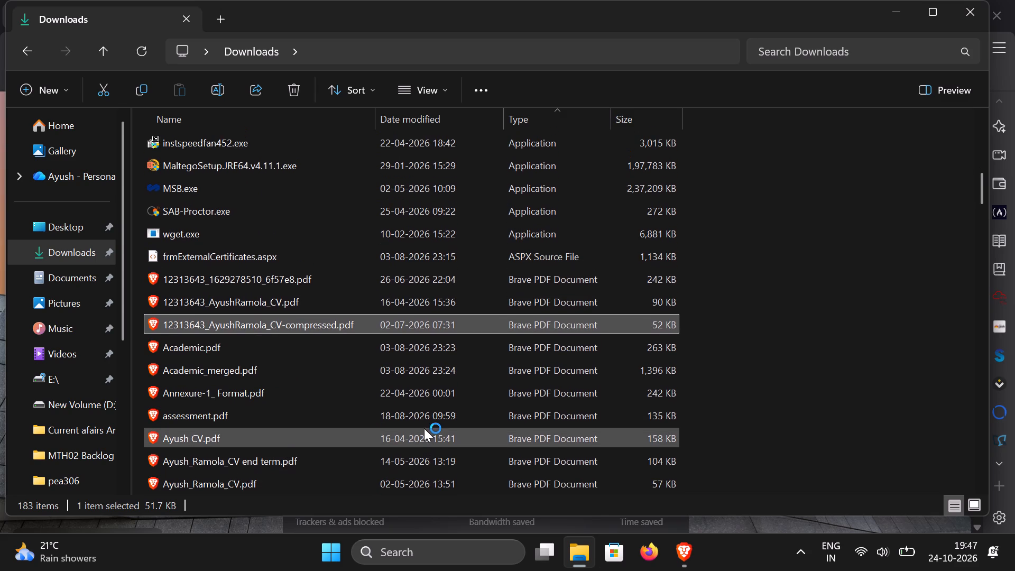
left_click(581, 545)
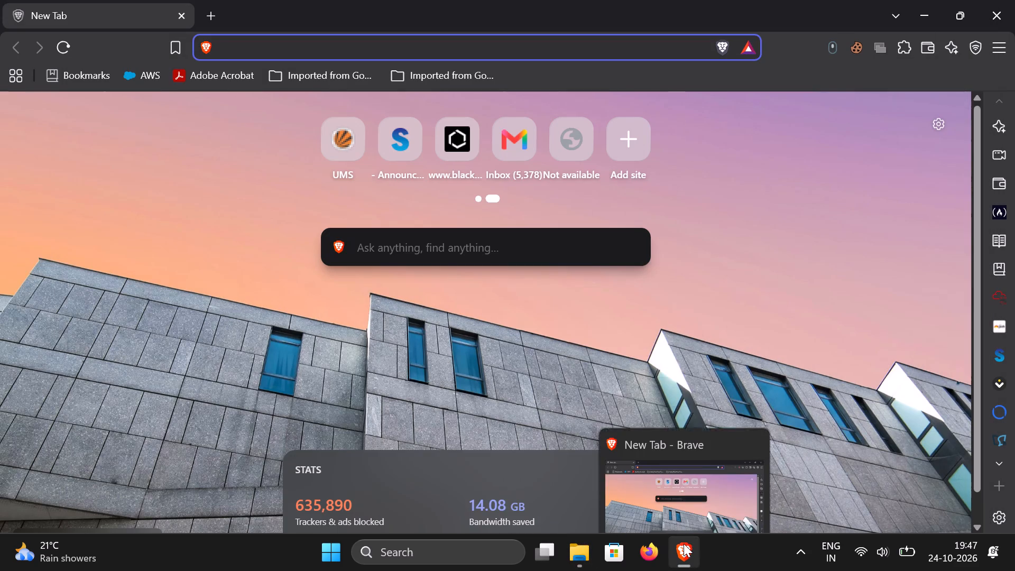
Enter the WhatsApp Web address, web.whatsapp.com, in the blank new tab.
left_click(235, 42)
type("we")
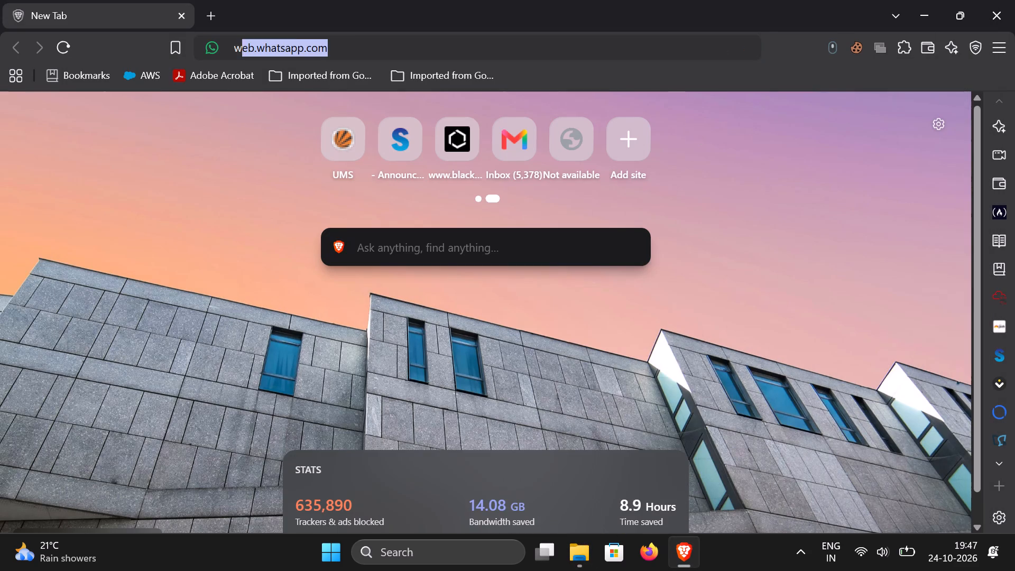
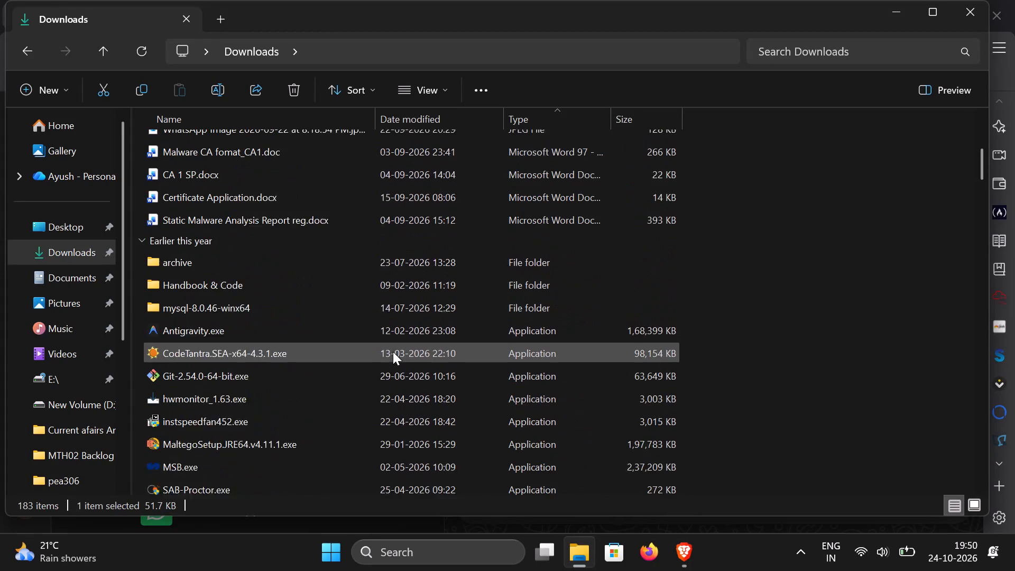
Browse the Downloads folder for the other CV versions and open the "CV_aligned (1)-compressed" PDF.
scroll(393, 352, "up", 1)
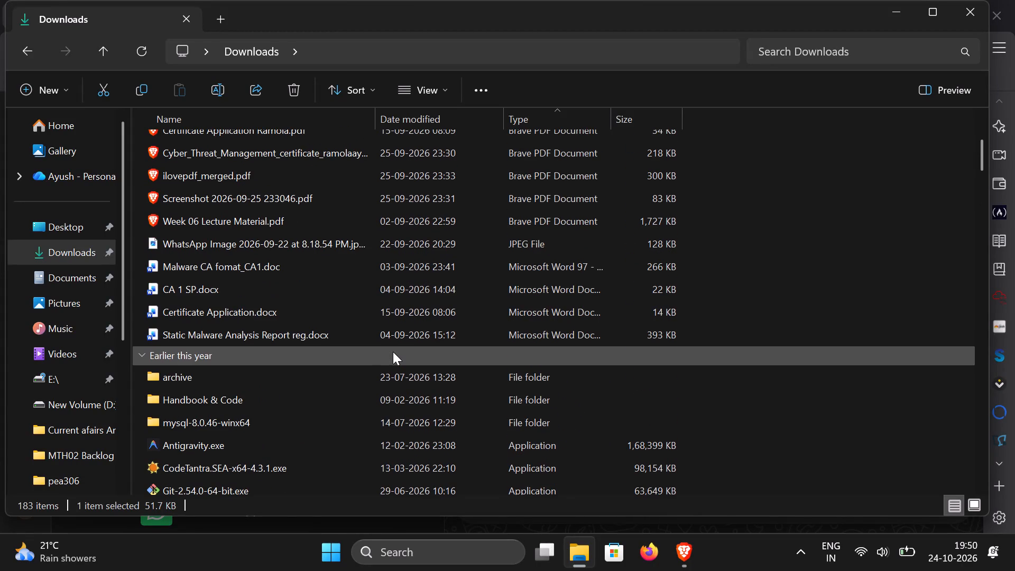
scroll(393, 352, "up", 2)
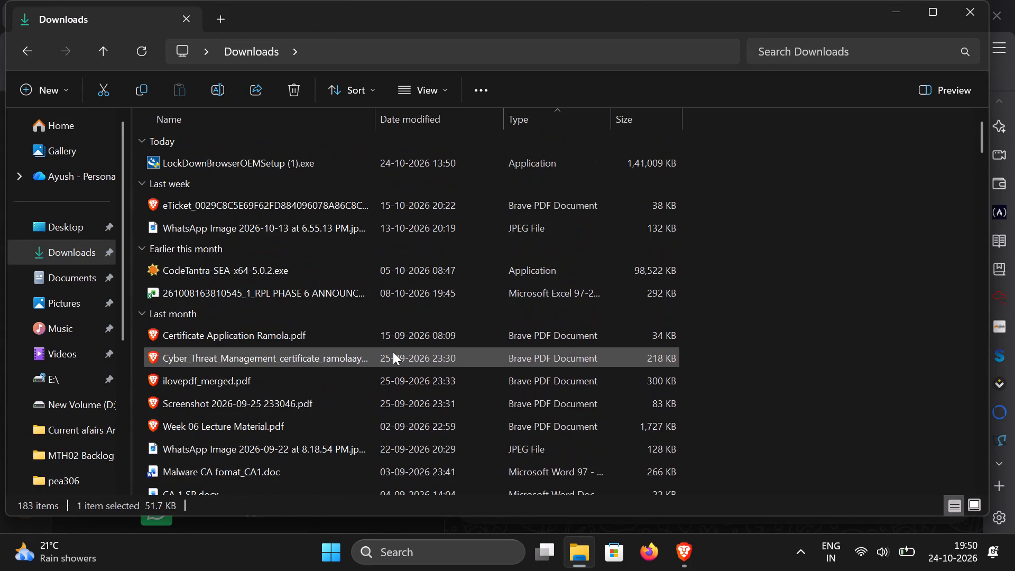
scroll(393, 352, "down", 4)
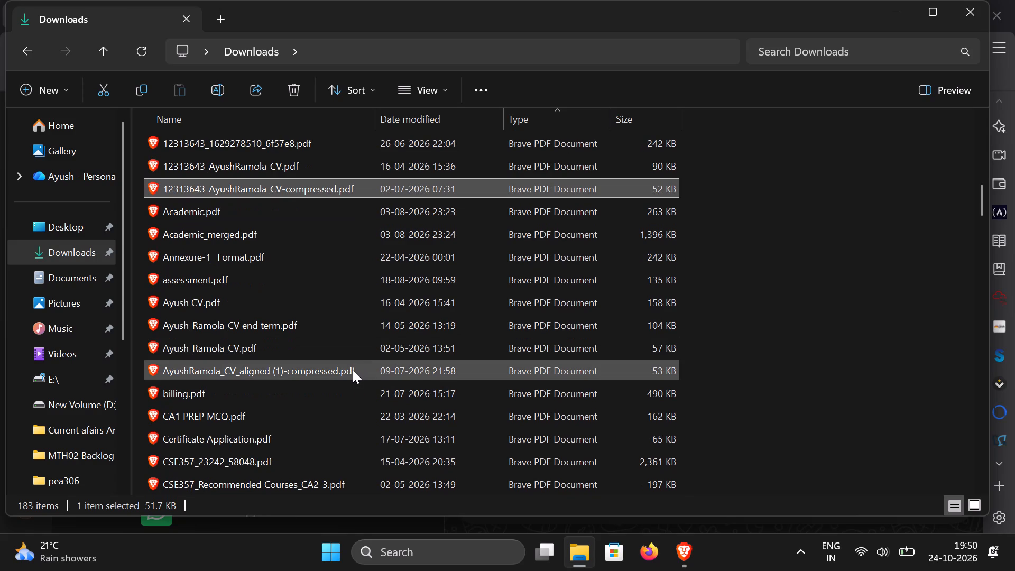
scroll(353, 370, "down", 2)
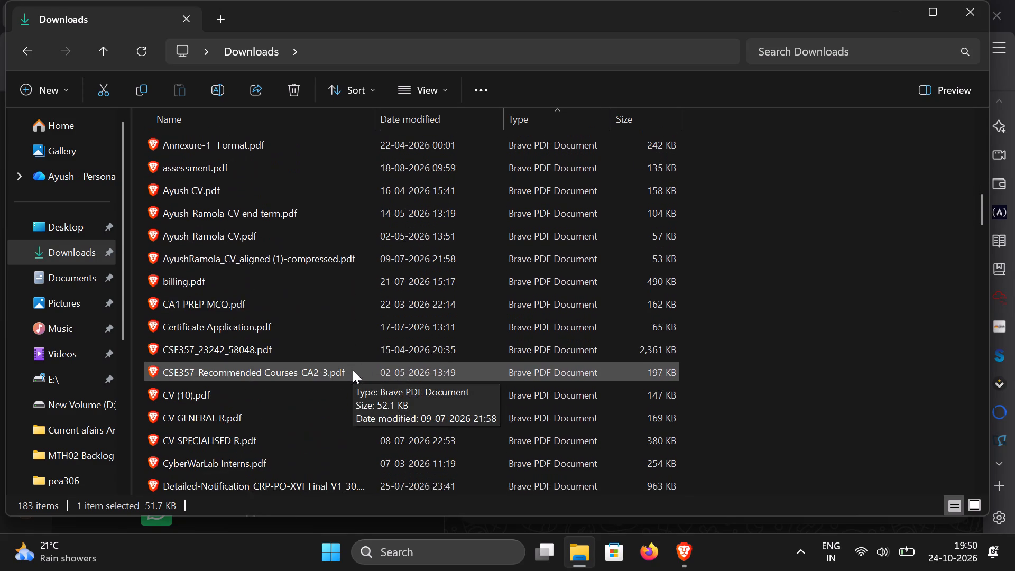
scroll(353, 370, "down", 2)
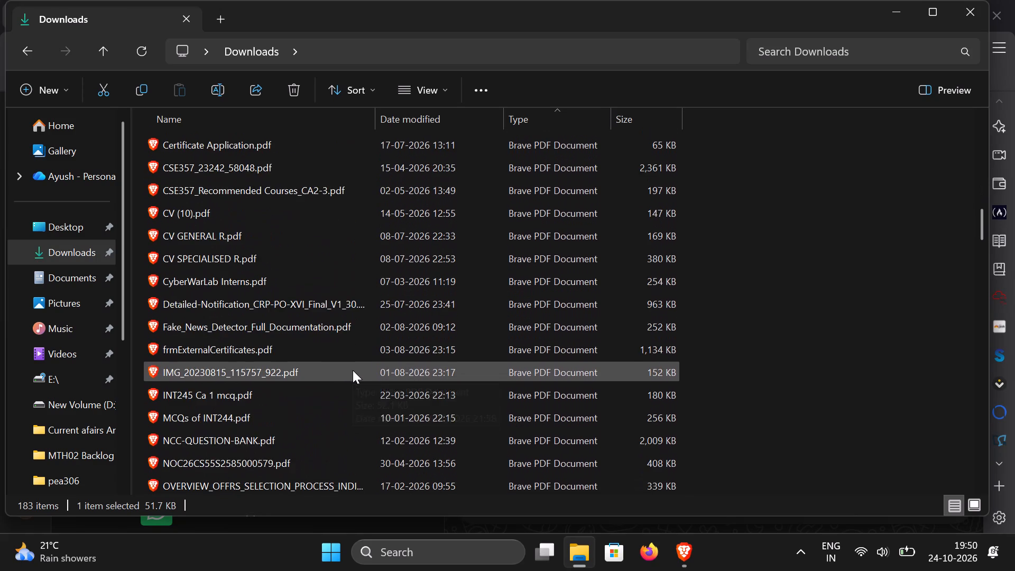
scroll(353, 370, "up", 1)
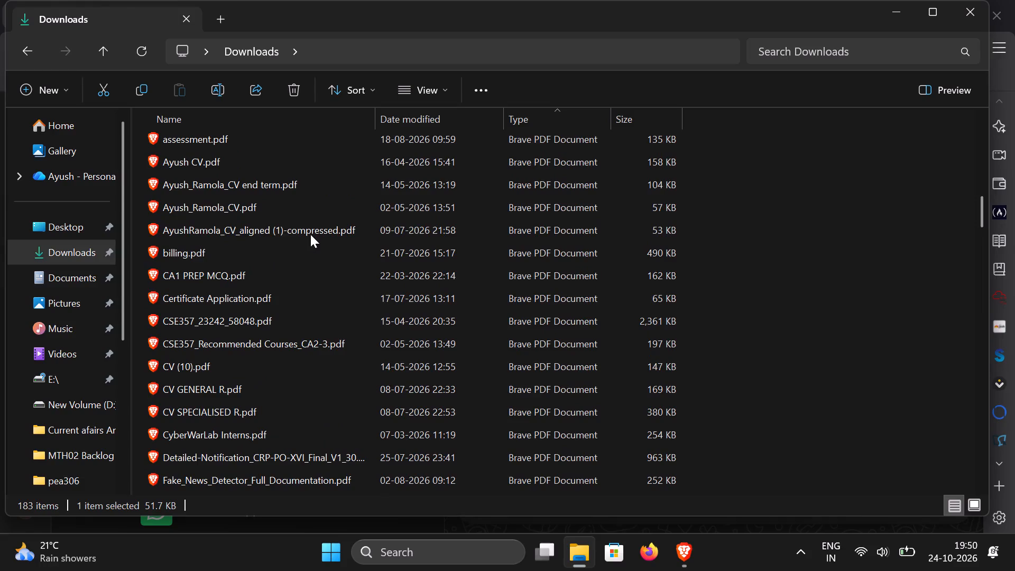
double_click(310, 234)
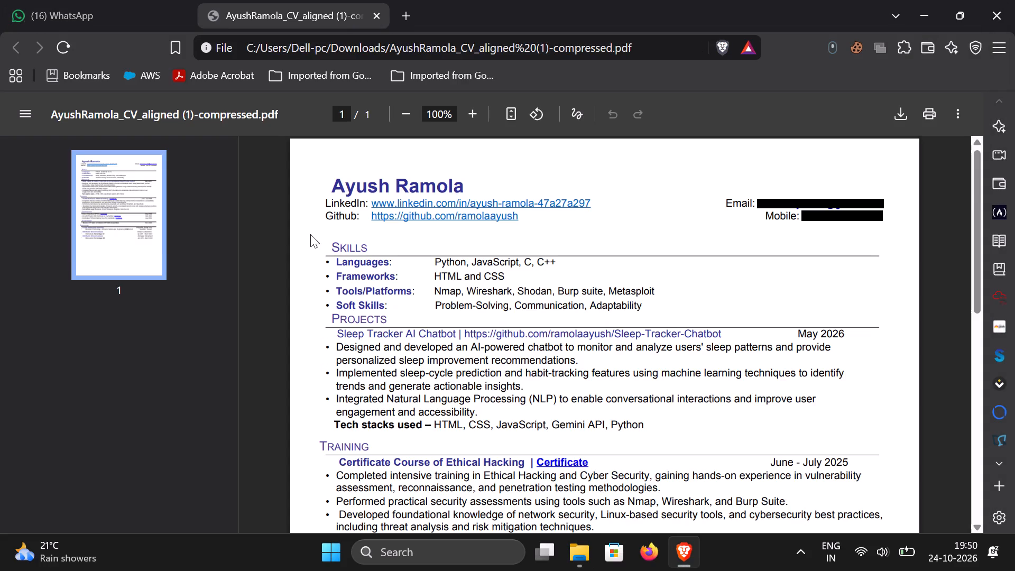
Look through the compressed CV down to the education section, return to its beginning, and try to download a copy.
scroll(467, 374, "down", 1)
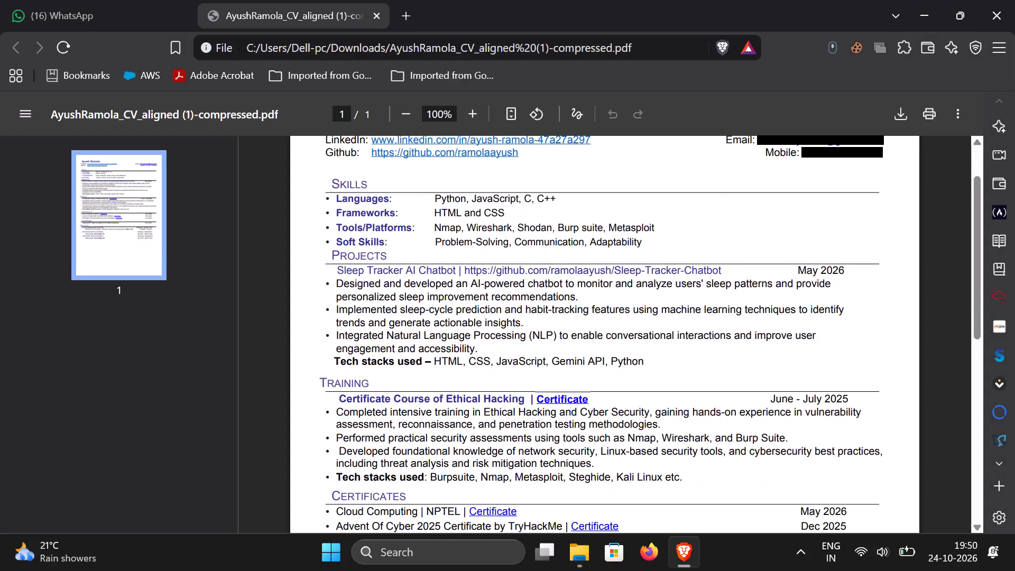
scroll(547, 406, "down", 2)
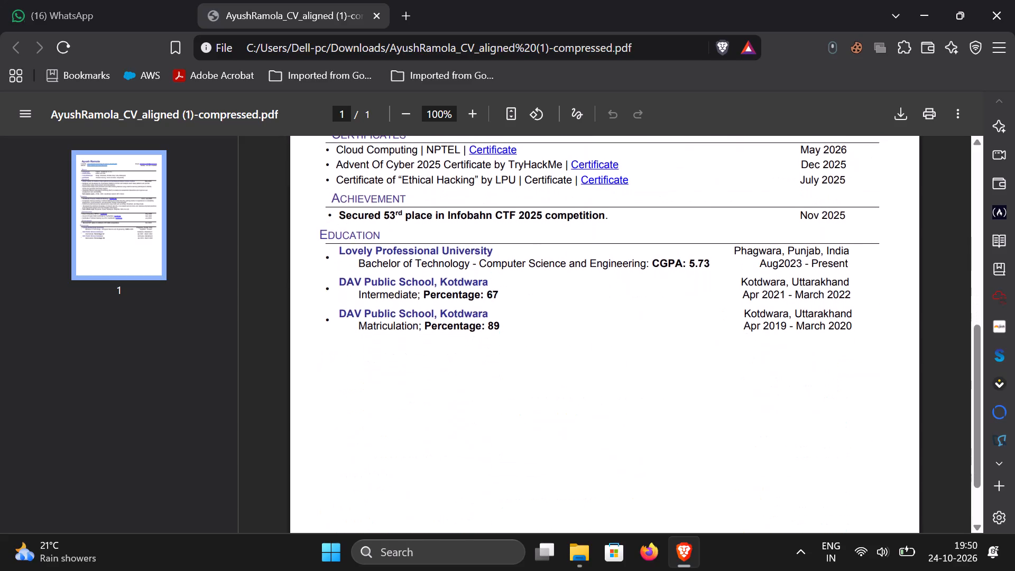
scroll(547, 406, "up", 4)
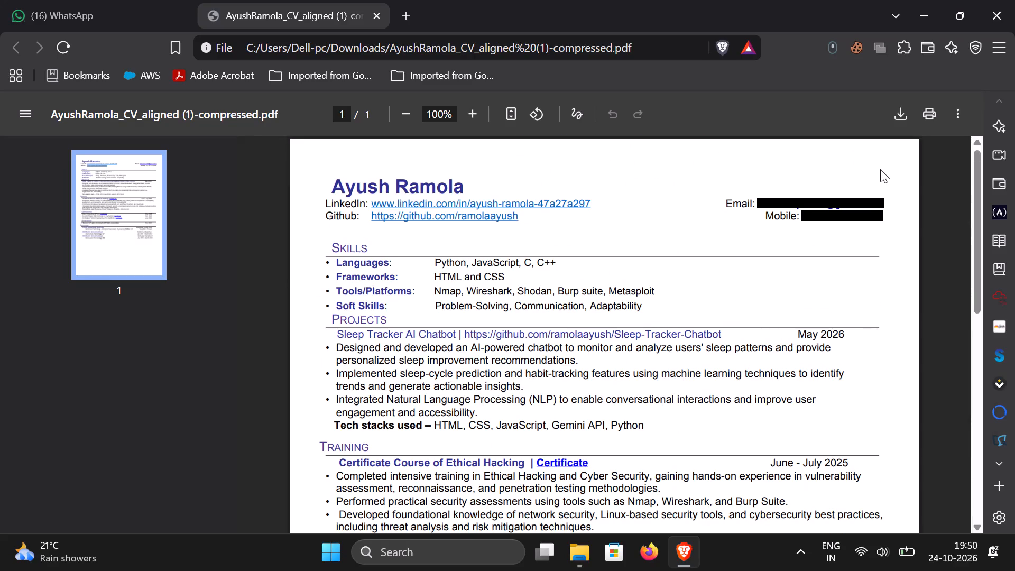
left_click(905, 117)
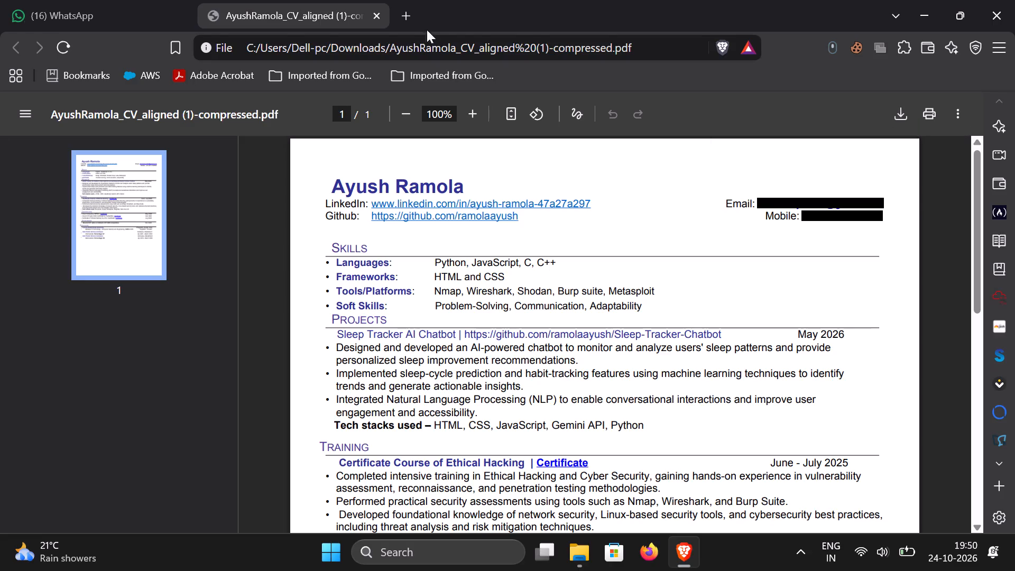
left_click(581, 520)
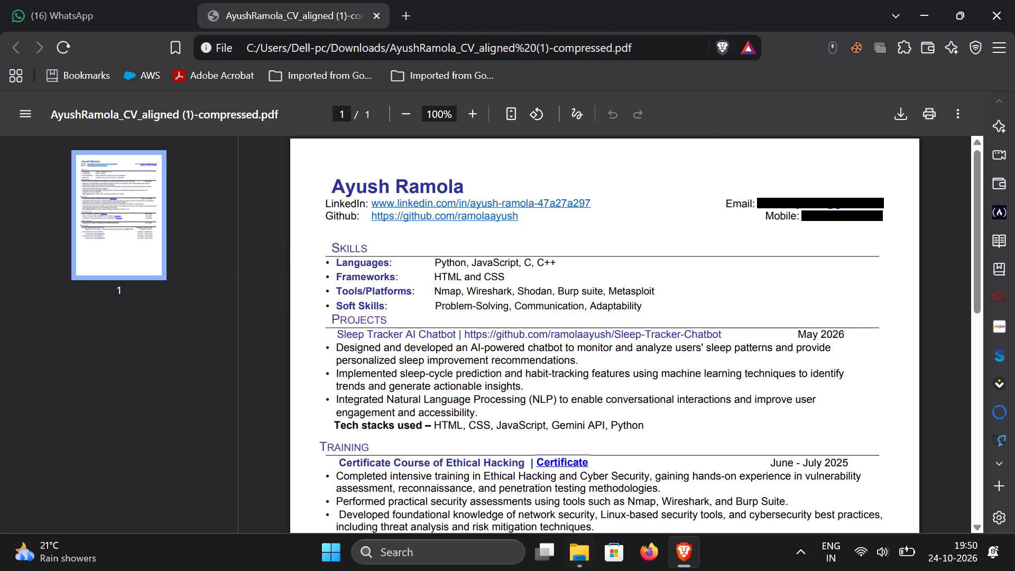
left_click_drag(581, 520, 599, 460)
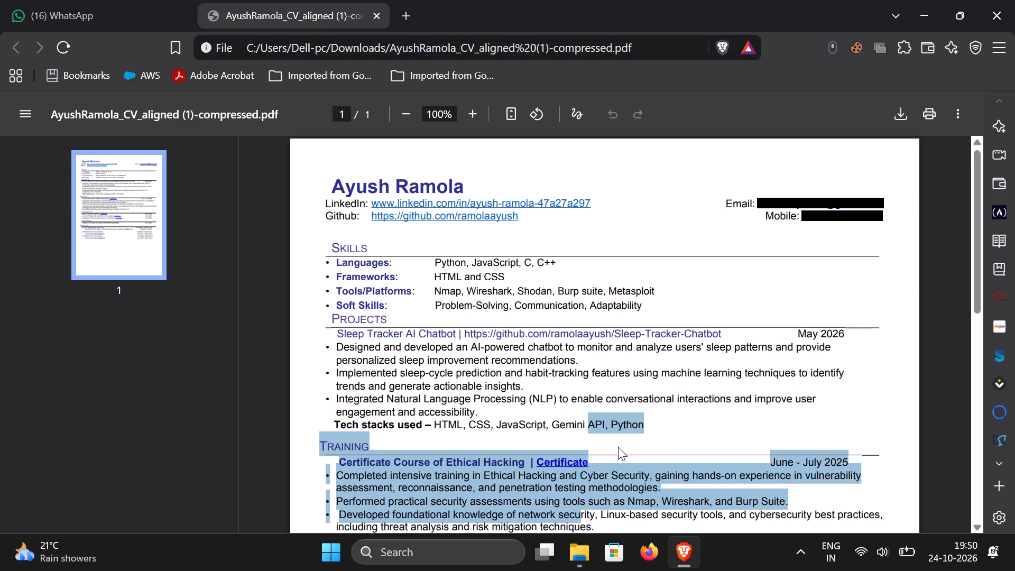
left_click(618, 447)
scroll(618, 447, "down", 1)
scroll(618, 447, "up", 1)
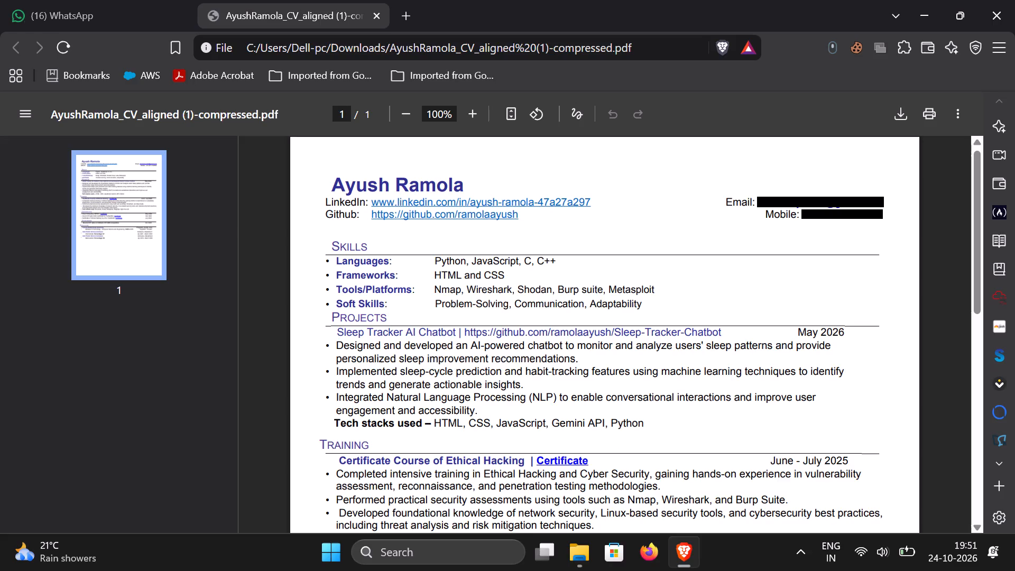
In a new tab, open the CV owner's GitHub profile by way of the My-Portfolio repository.
left_click(411, 15)
type("gi")
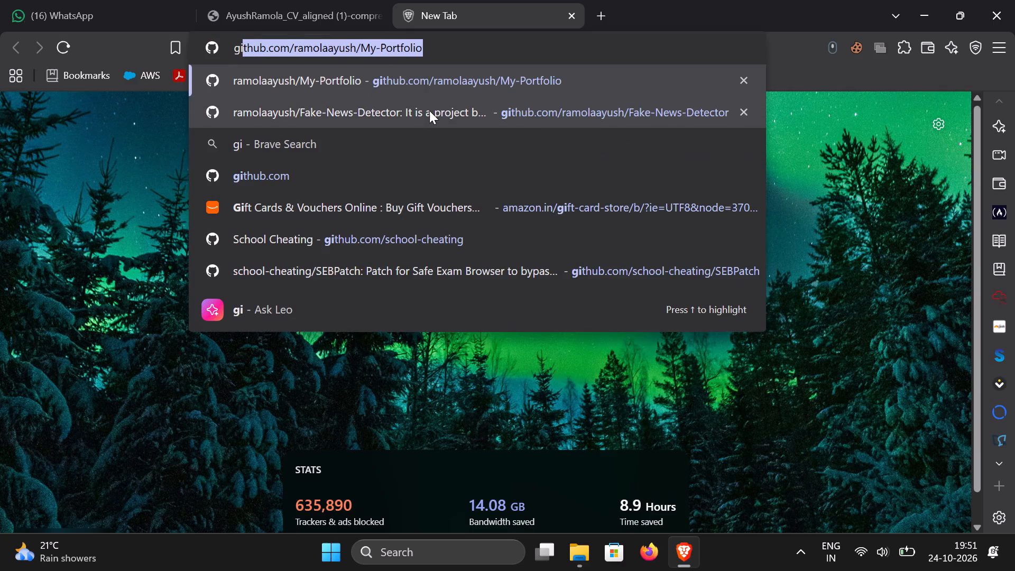
left_click(330, 81)
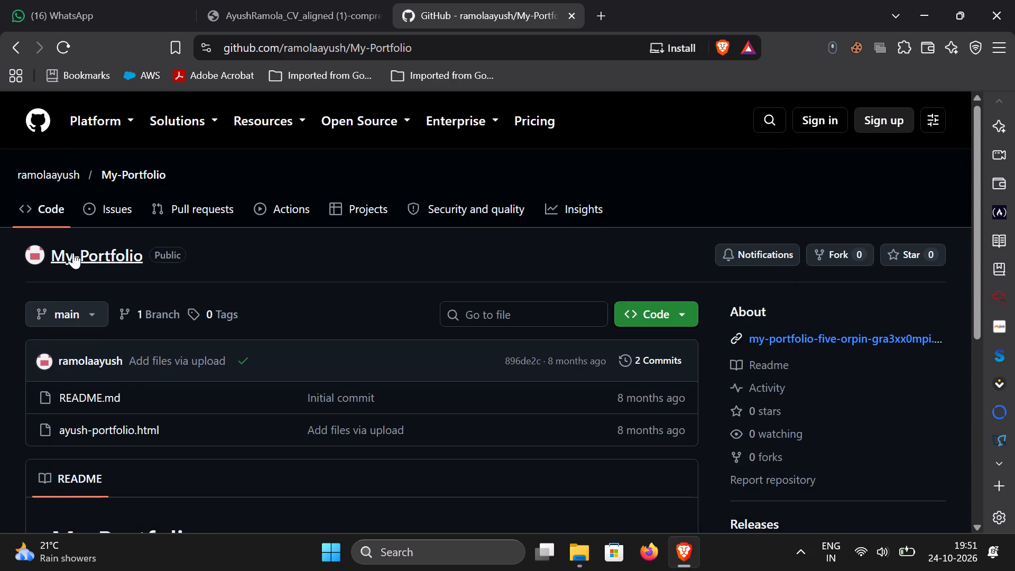
left_click(42, 114)
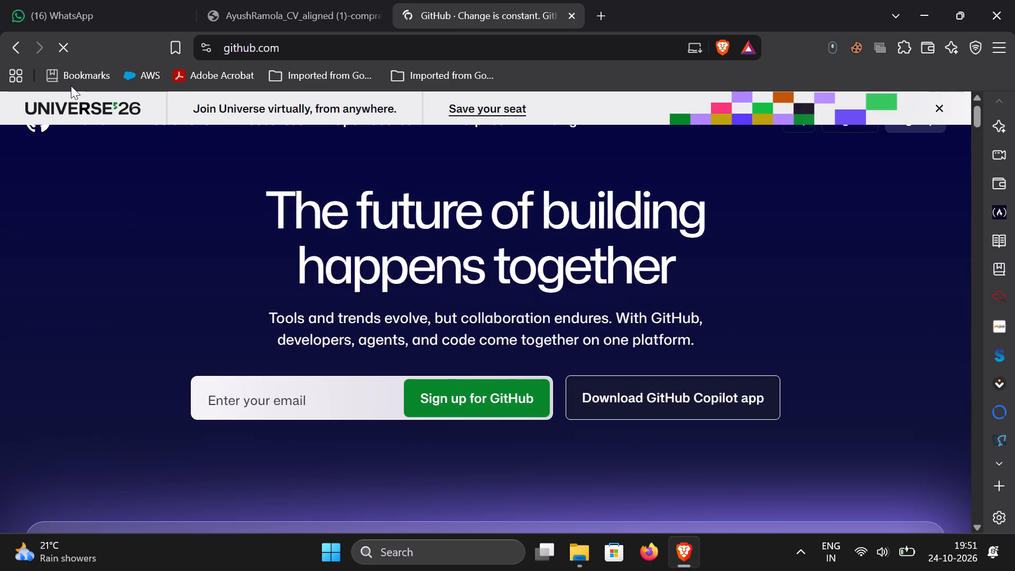
left_click(15, 45)
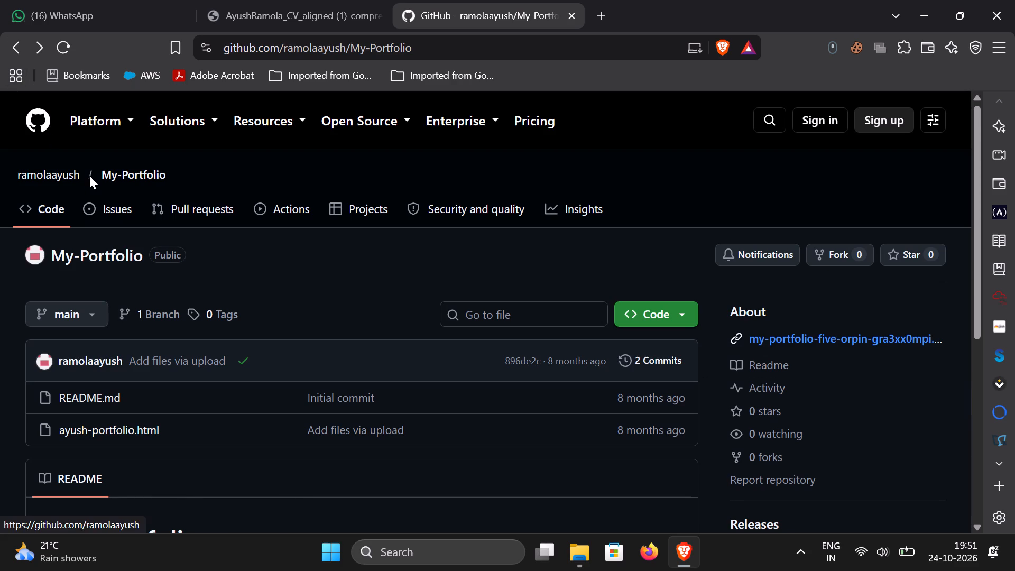
left_click(75, 176)
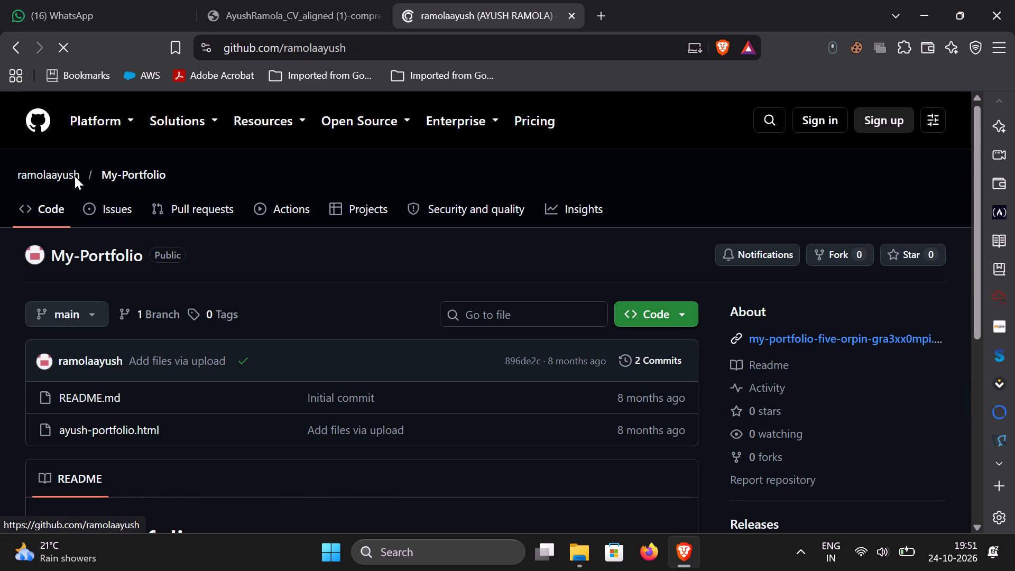
Look over the GitHub profile's popular repositories and its contribution history for the last year.
scroll(261, 189, "down", 2)
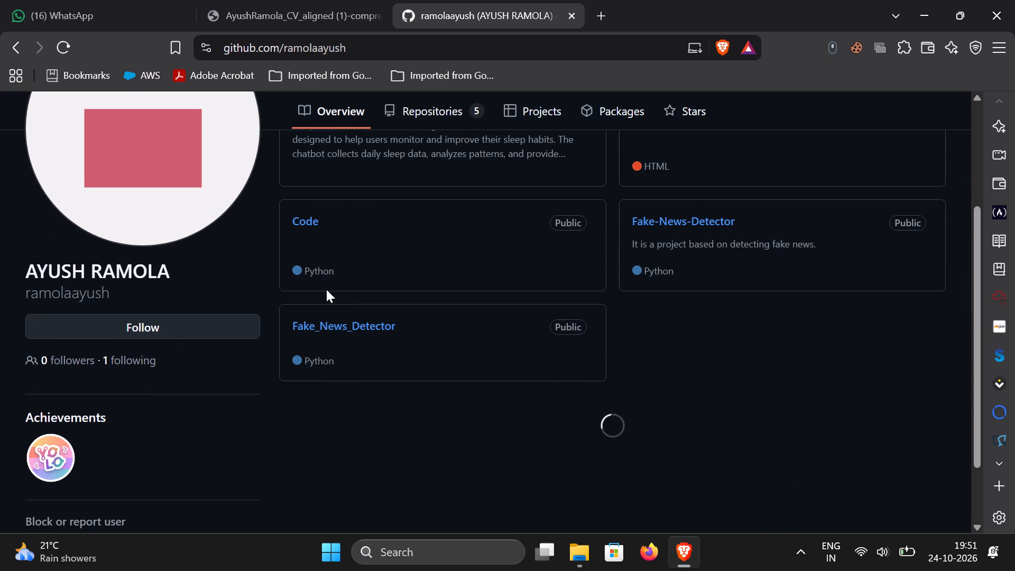
scroll(339, 306, "down", 1)
scroll(410, 320, "down", 1)
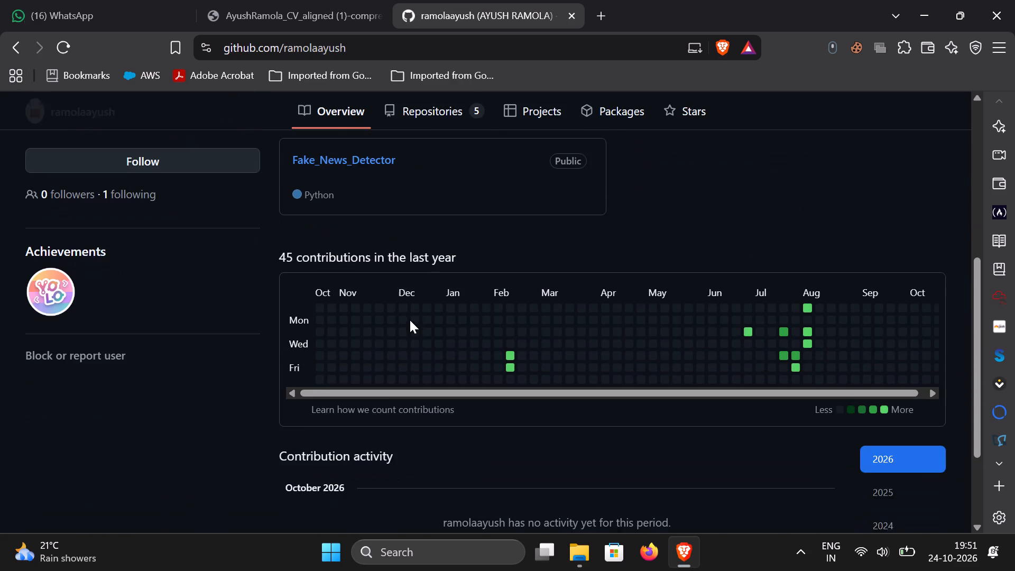
scroll(410, 320, "up", 2)
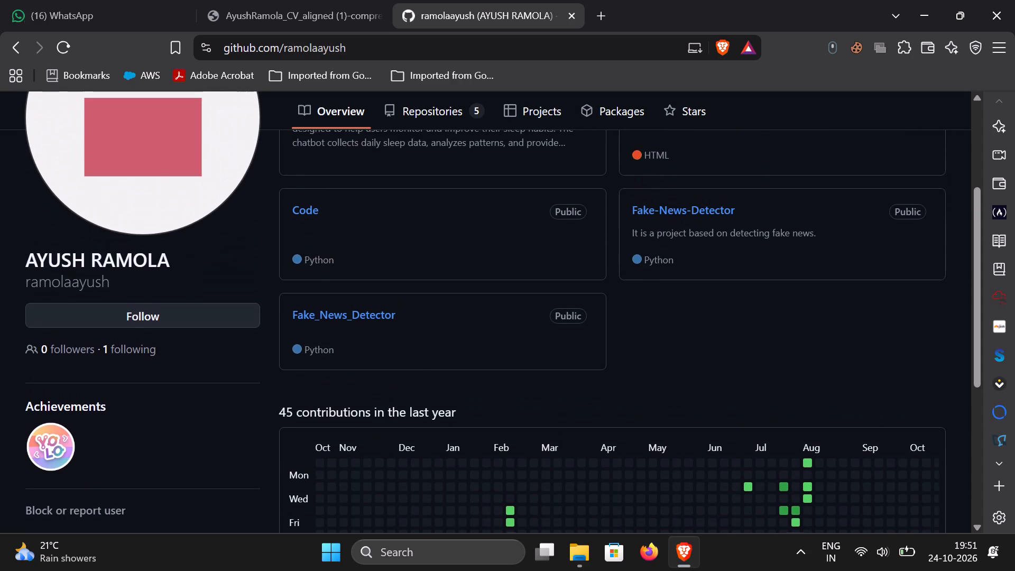
scroll(354, 328, "up", 2)
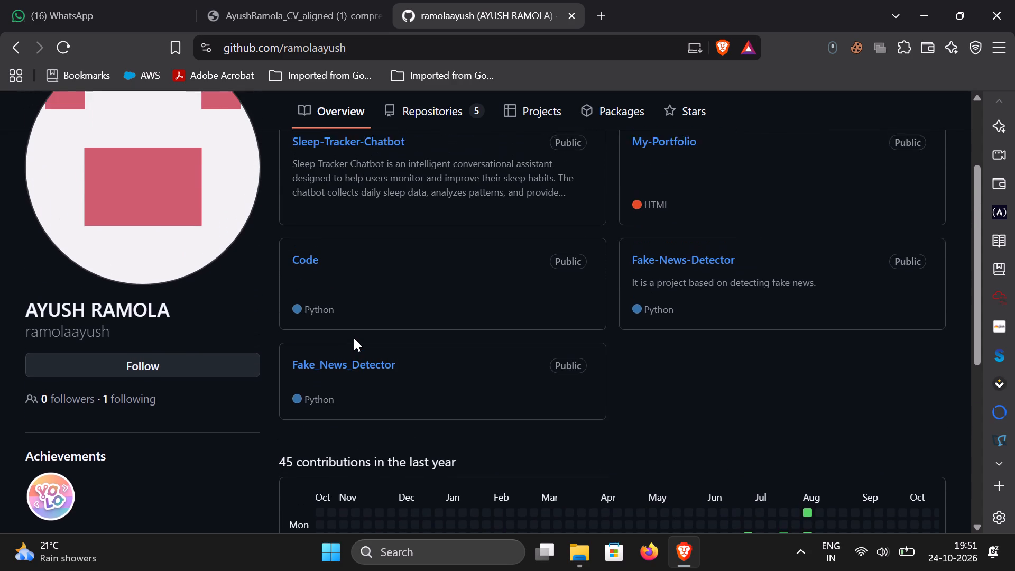
scroll(354, 338, "up", 2)
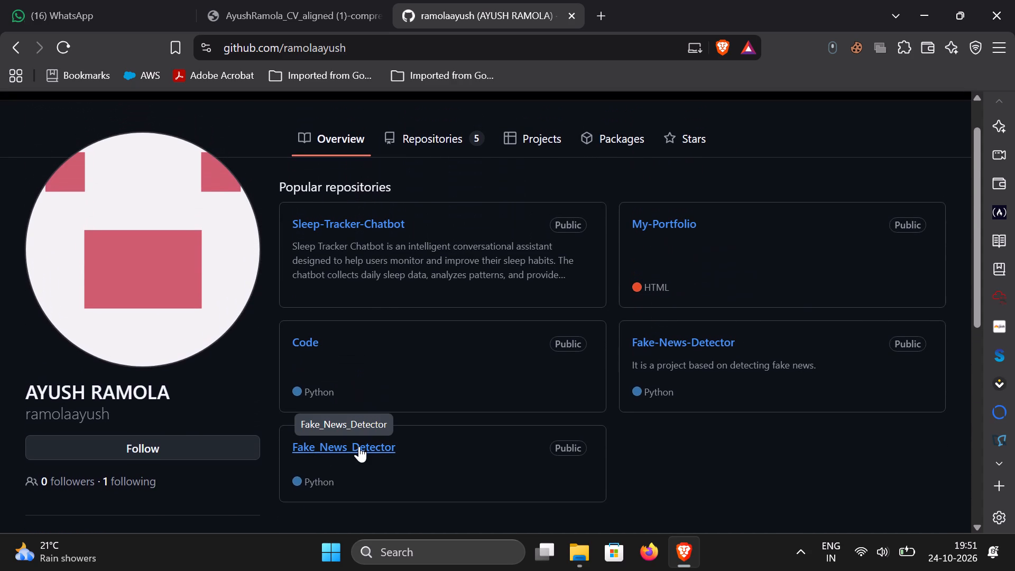
Open the Fake_News_Detector repository and examine its file list and README.
left_click(359, 446)
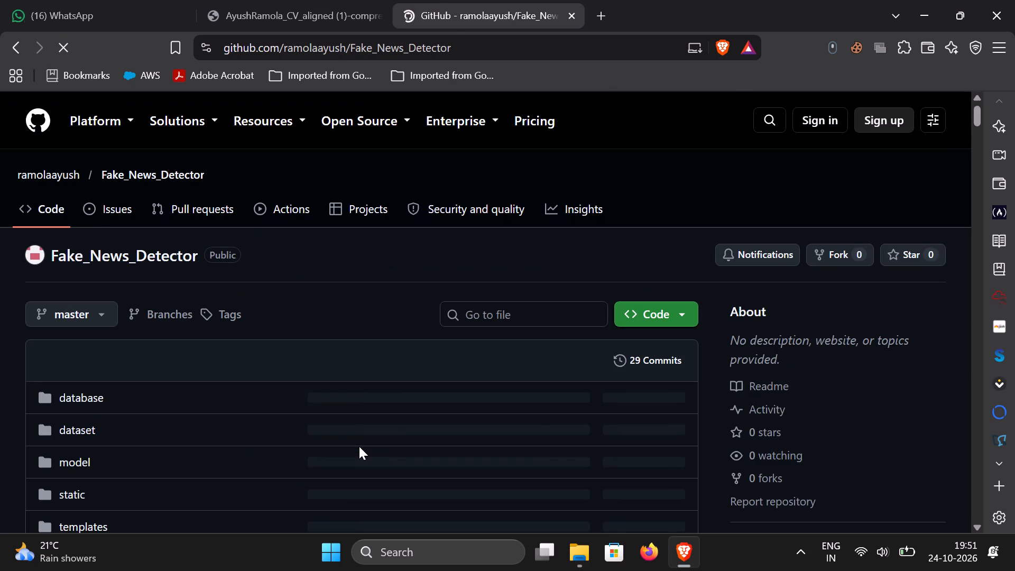
scroll(359, 446, "down", 2)
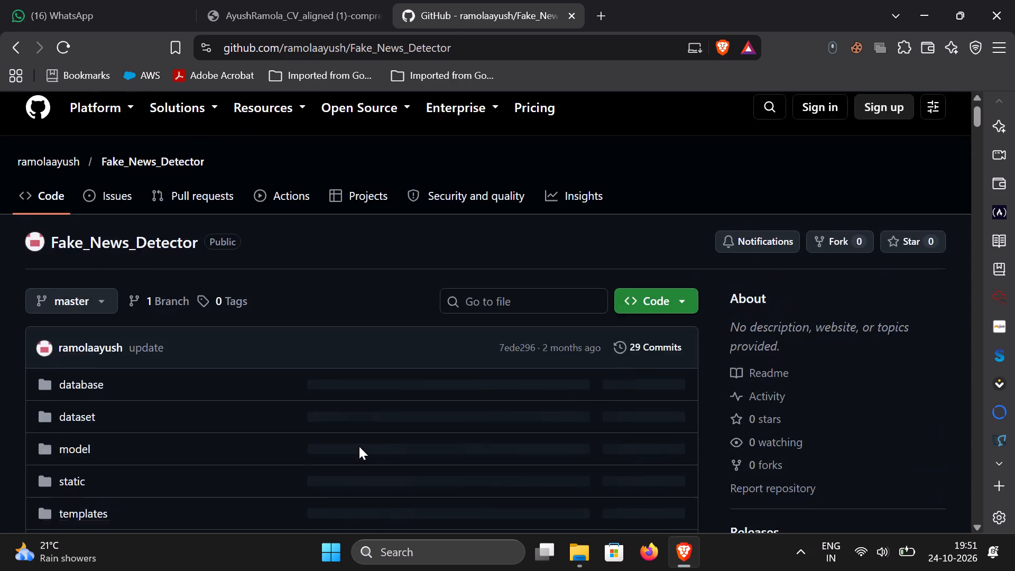
scroll(359, 446, "down", 2)
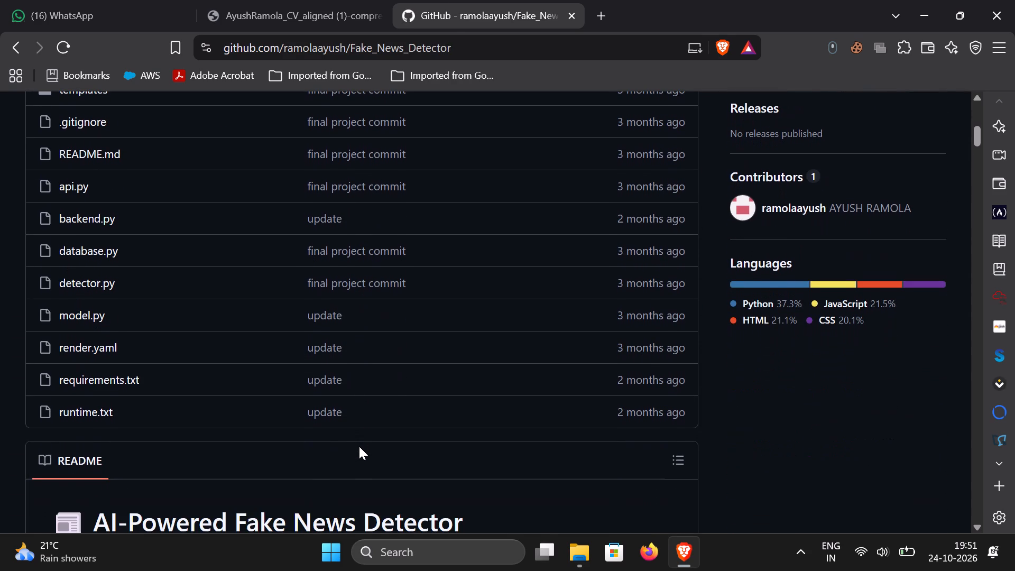
scroll(359, 446, "down", 3)
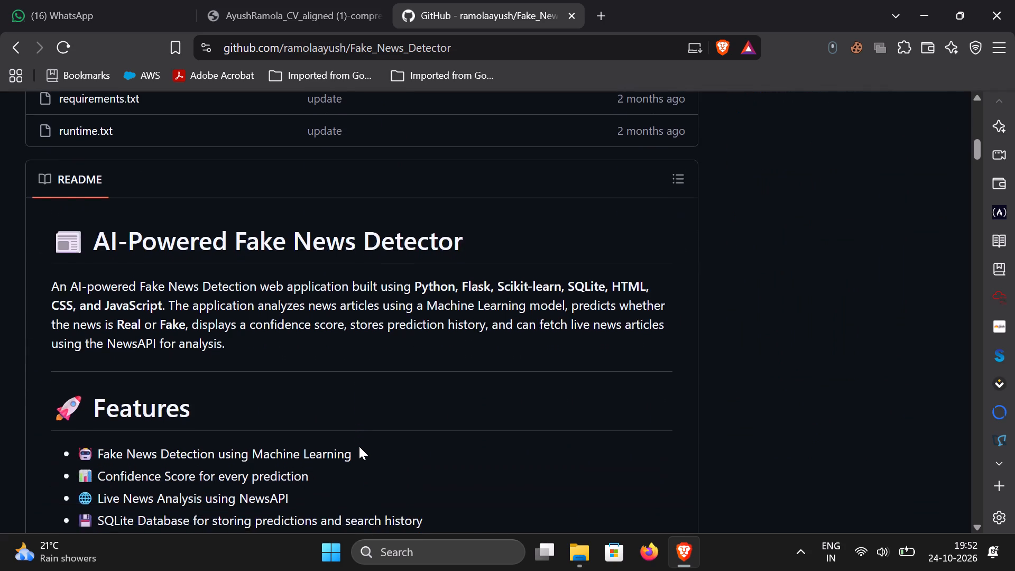
scroll(359, 446, "up", 7)
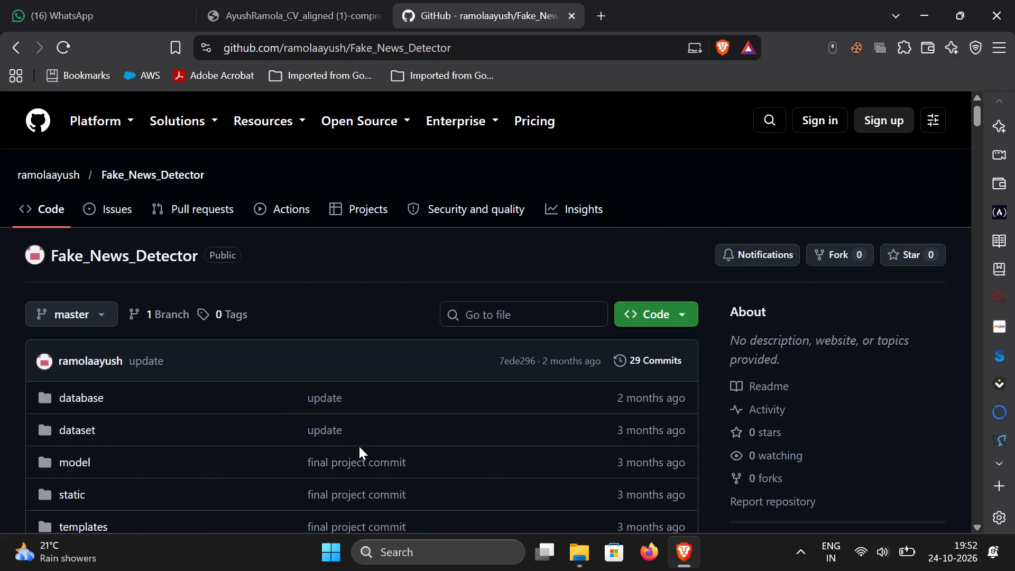
scroll(359, 446, "down", 4)
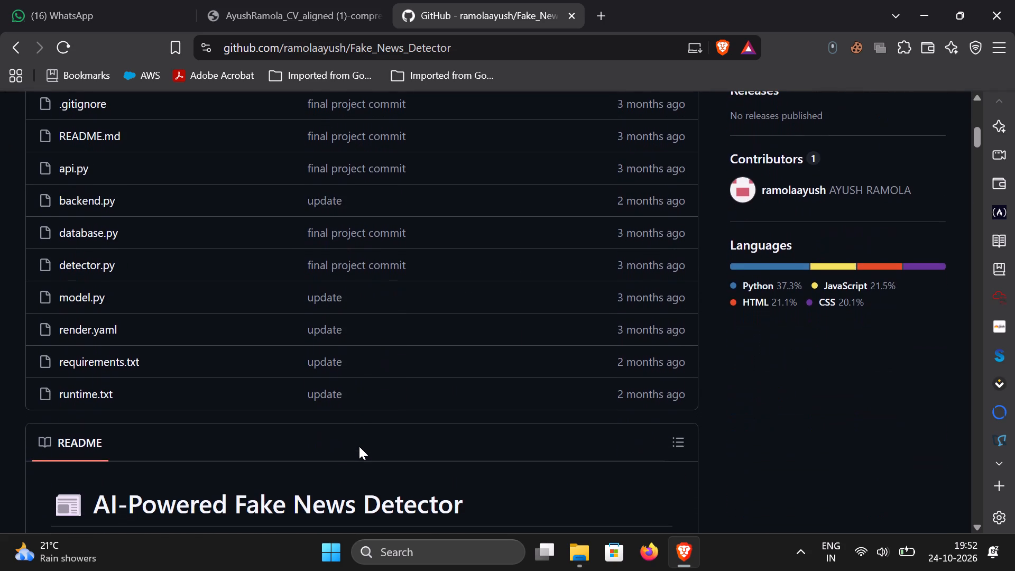
scroll(359, 446, "down", 8)
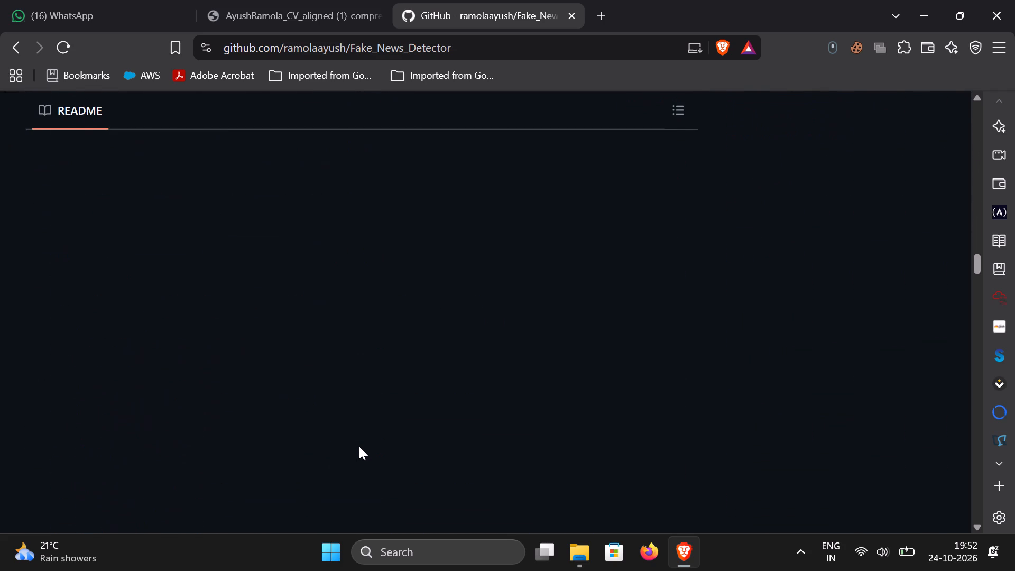
scroll(359, 446, "up", 20)
scroll(359, 446, "up", 2)
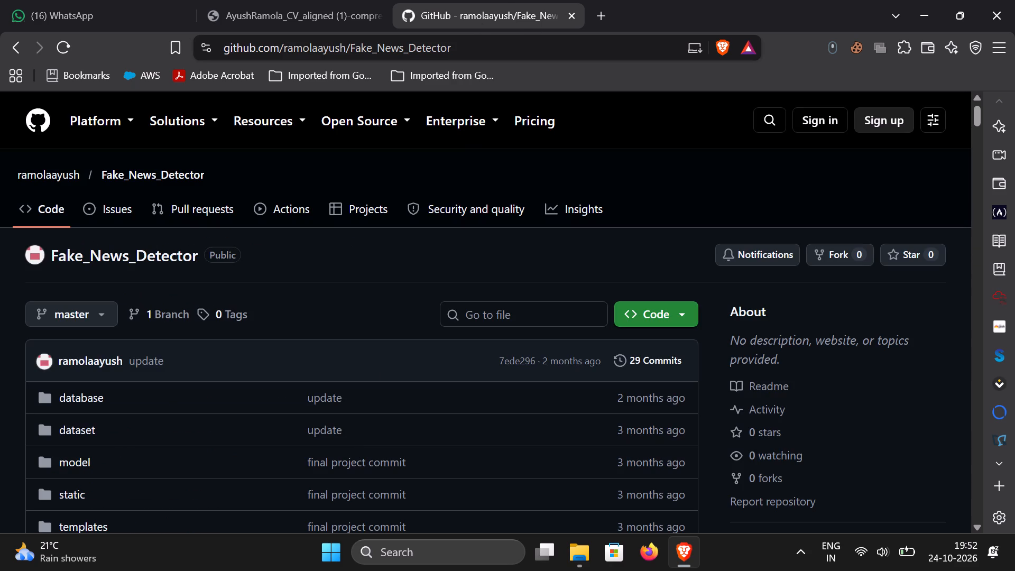
Select the Fake_News_Detector repository's web address, add a blank tab, and return to the compressed CV.
left_click(458, 47)
key("ctrl+v")
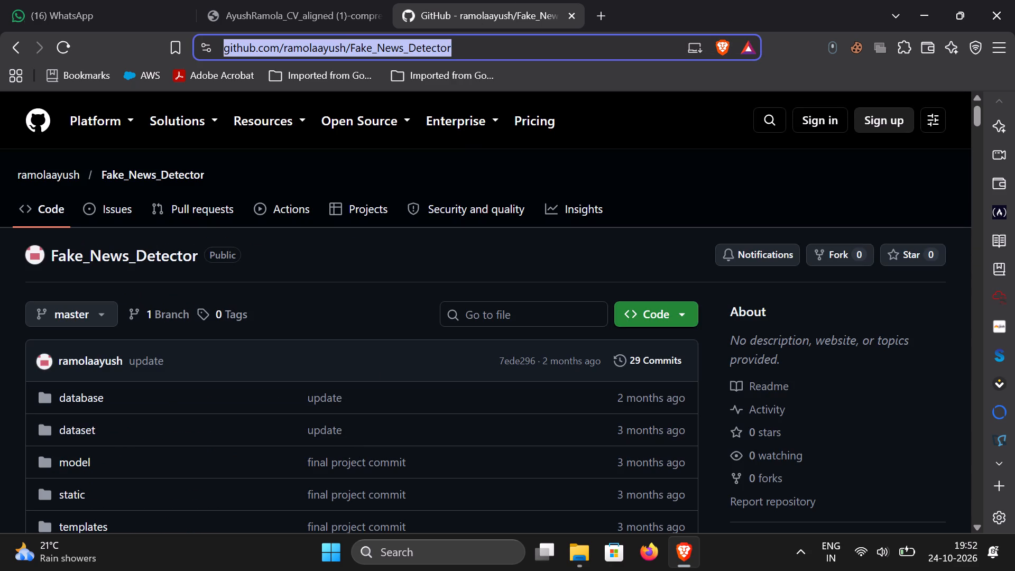
left_click(603, 5)
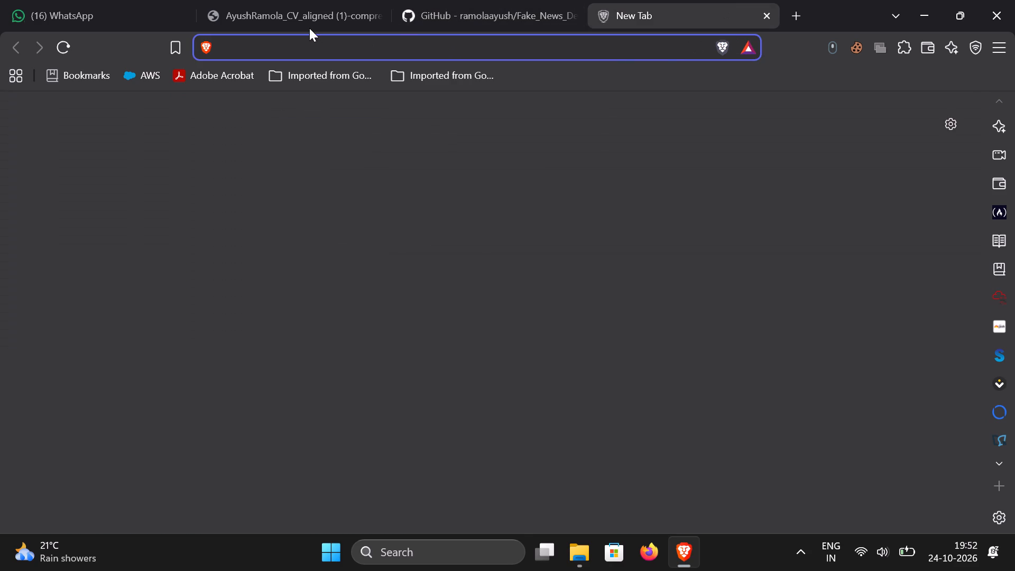
left_click(306, 25)
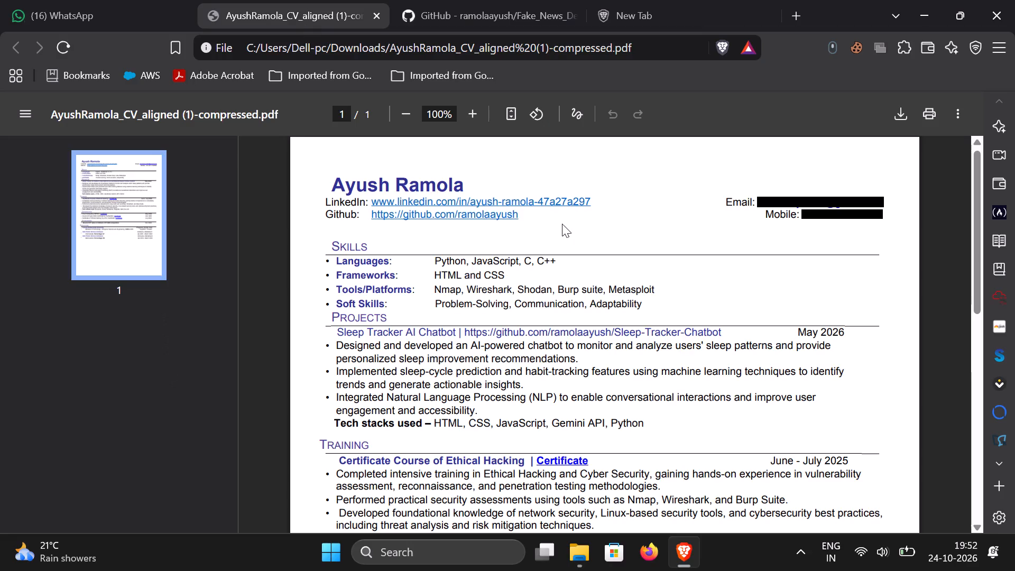
From the Downloads folder in File Explorer, open the compressed CV PDF with Word, for this one time only.
left_click(574, 558)
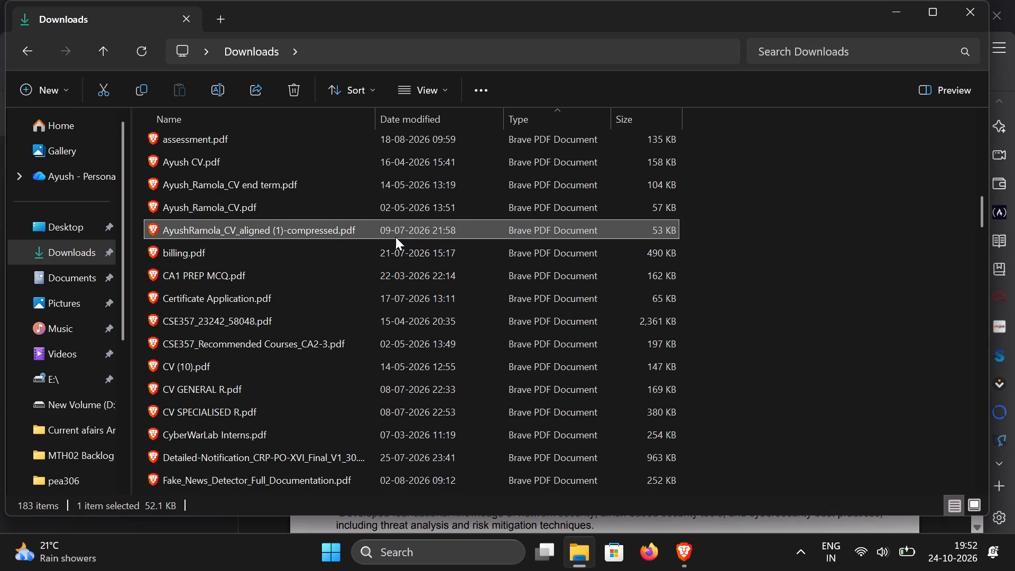
right_click(394, 233)
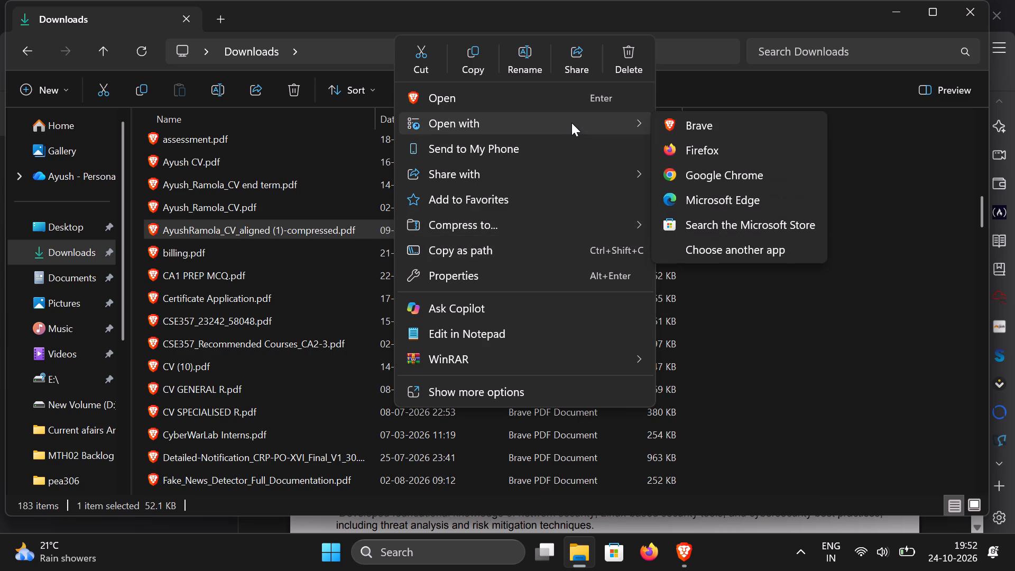
left_click(716, 244)
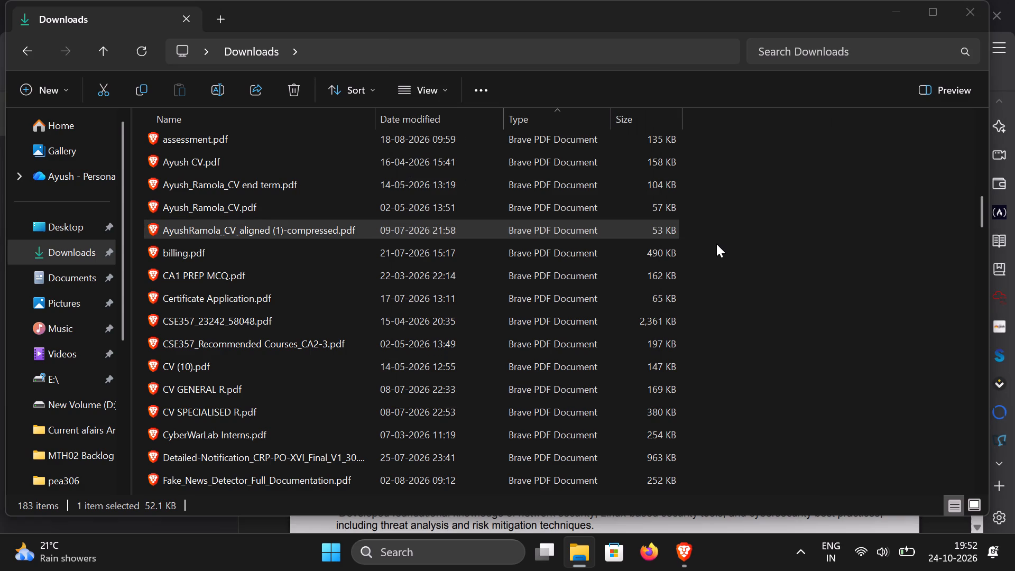
scroll(522, 362, "down", 2)
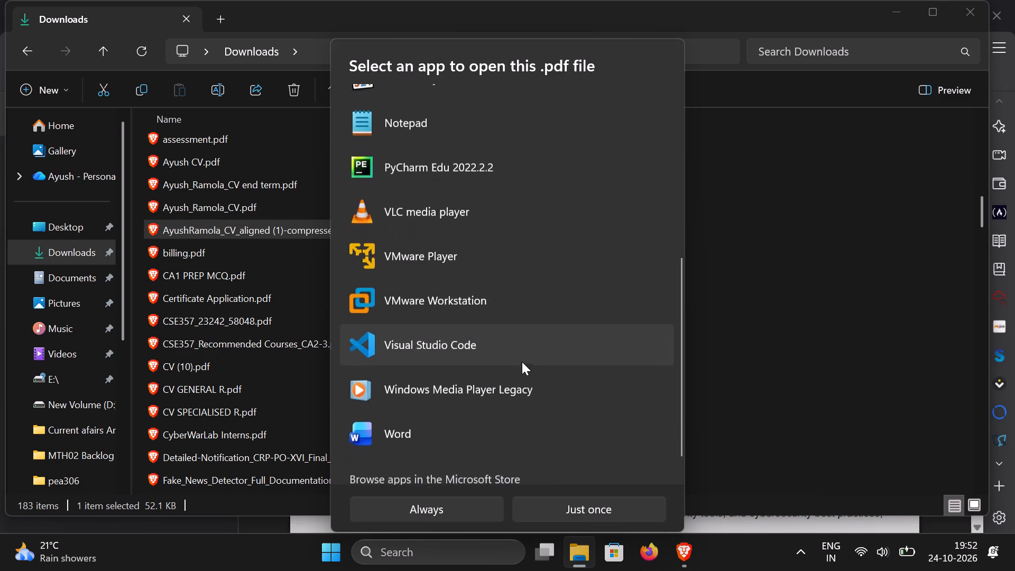
scroll(522, 362, "down", 1)
left_click(488, 391)
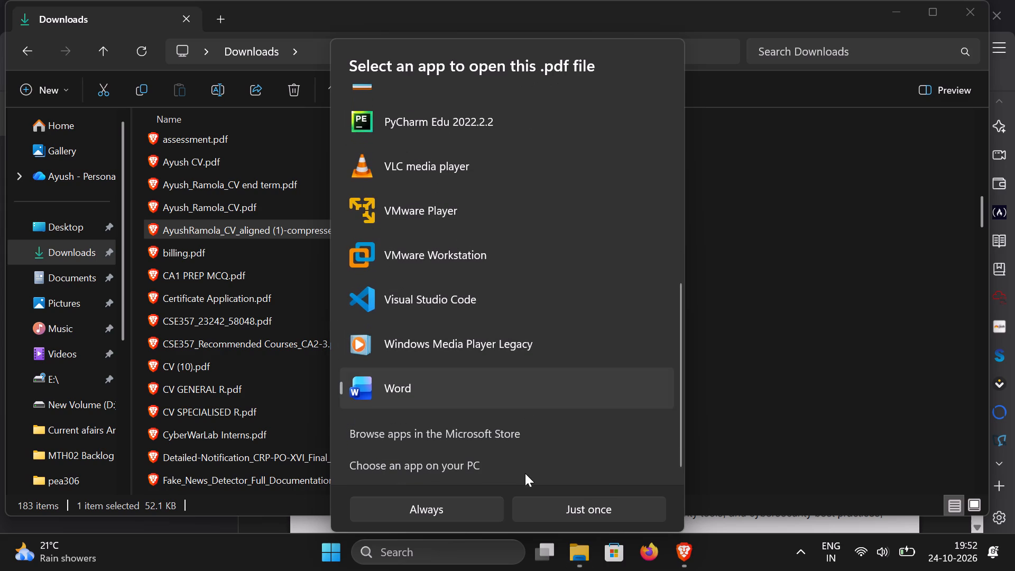
left_click(528, 507)
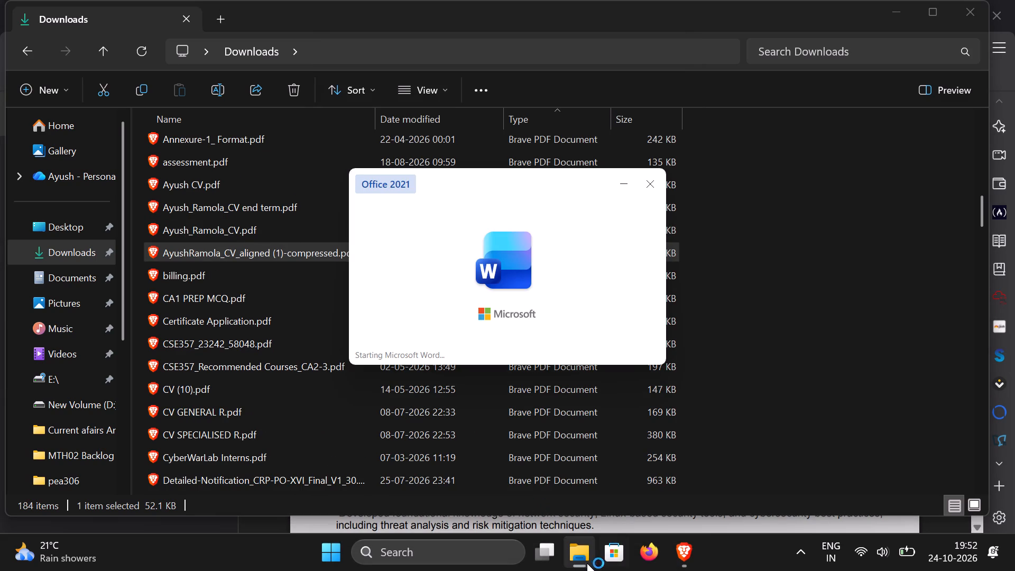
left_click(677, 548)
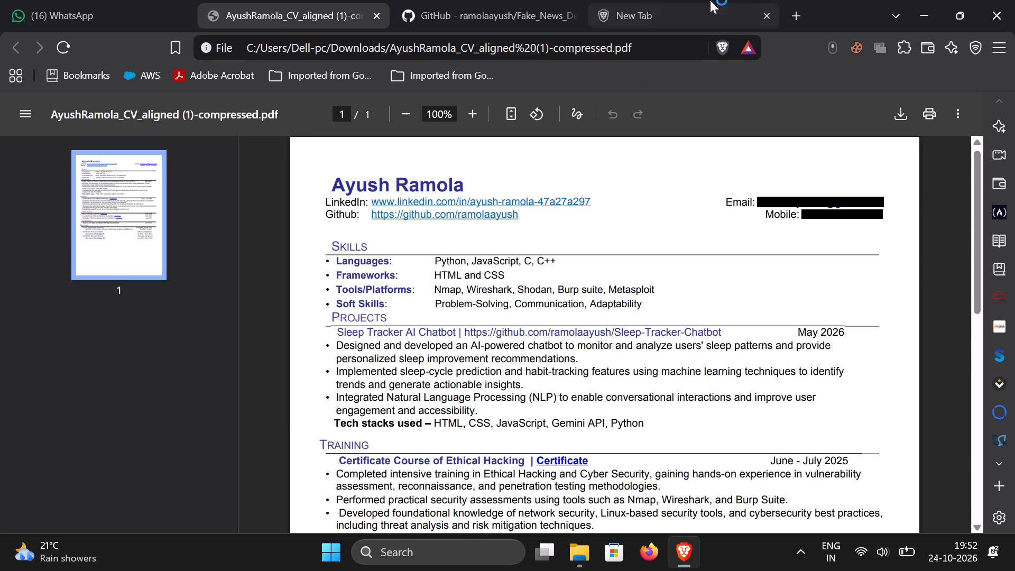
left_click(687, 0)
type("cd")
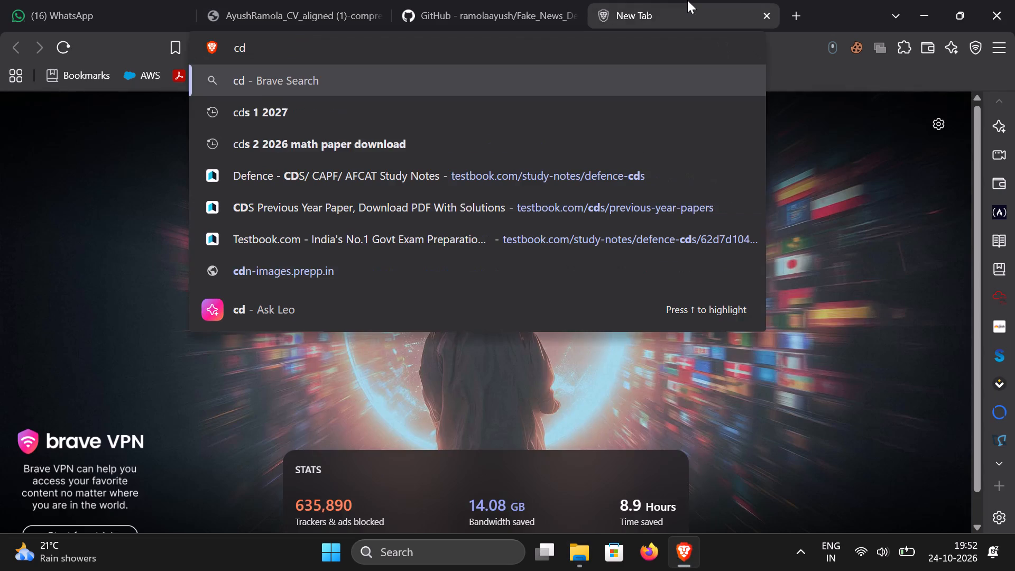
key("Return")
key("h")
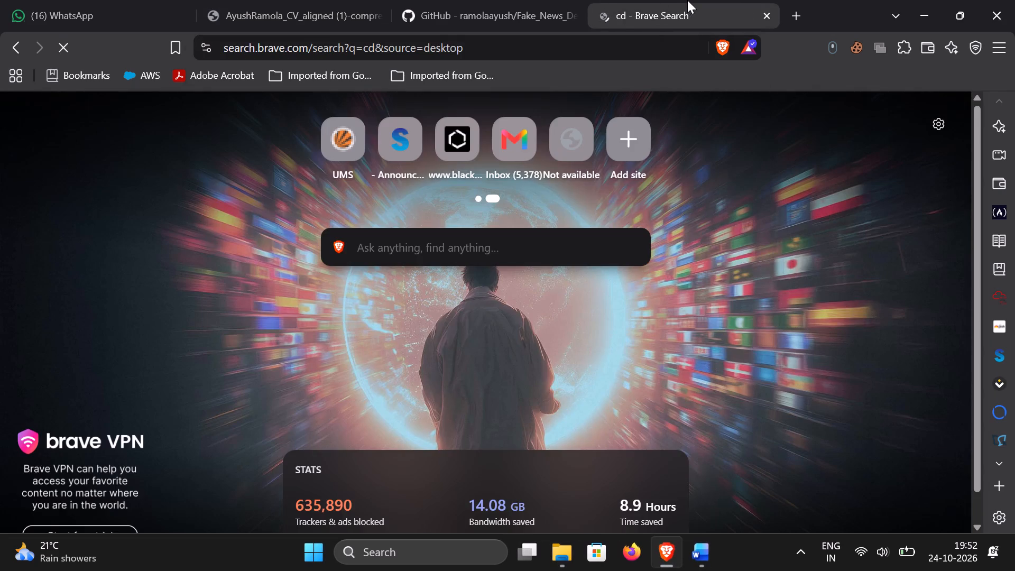
Open ChatGPT in a new tab and close the stray "cd" search tab.
left_click(796, 17)
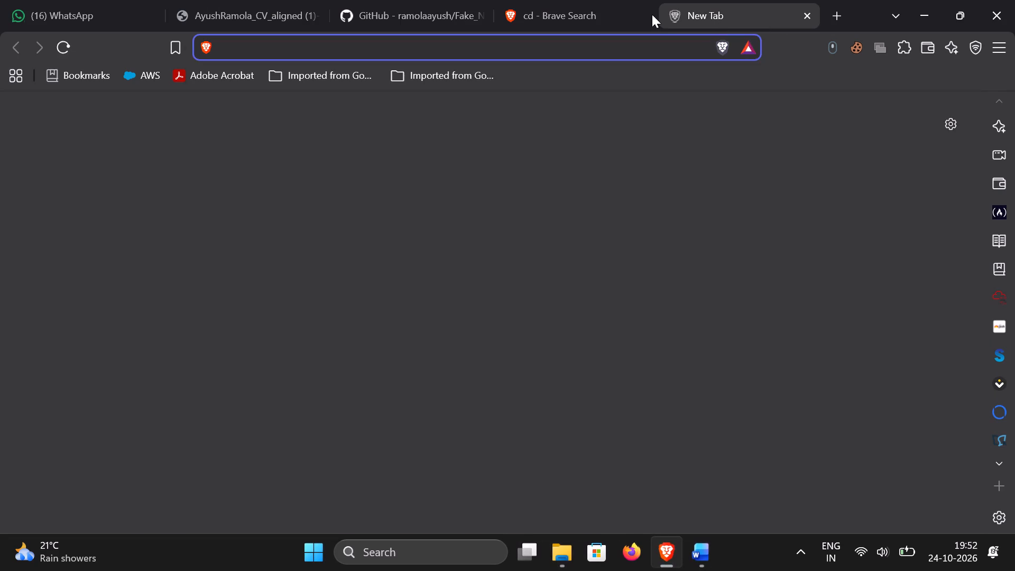
left_click(647, 14)
type("ch")
left_click(403, 87)
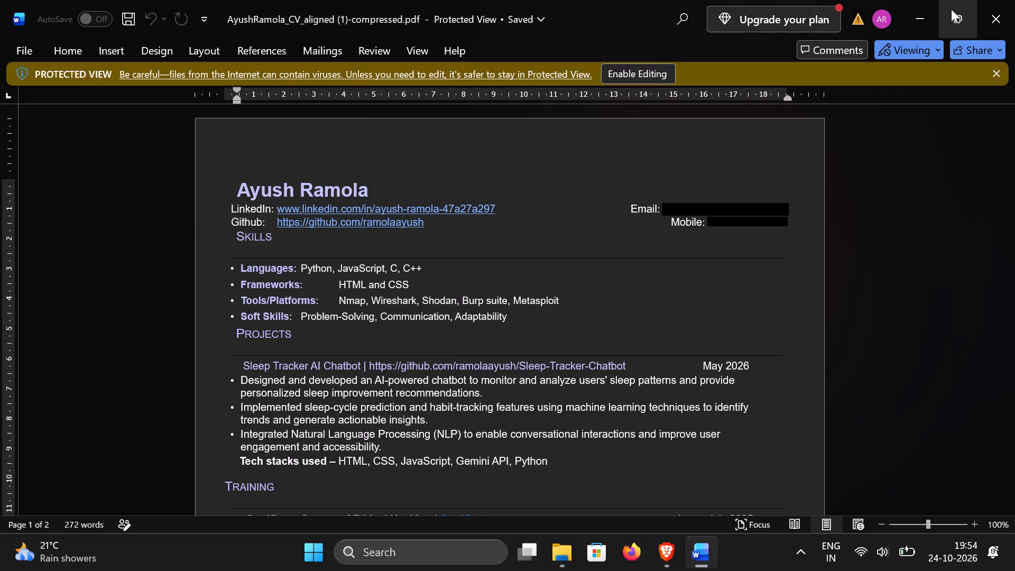
left_click(841, 51)
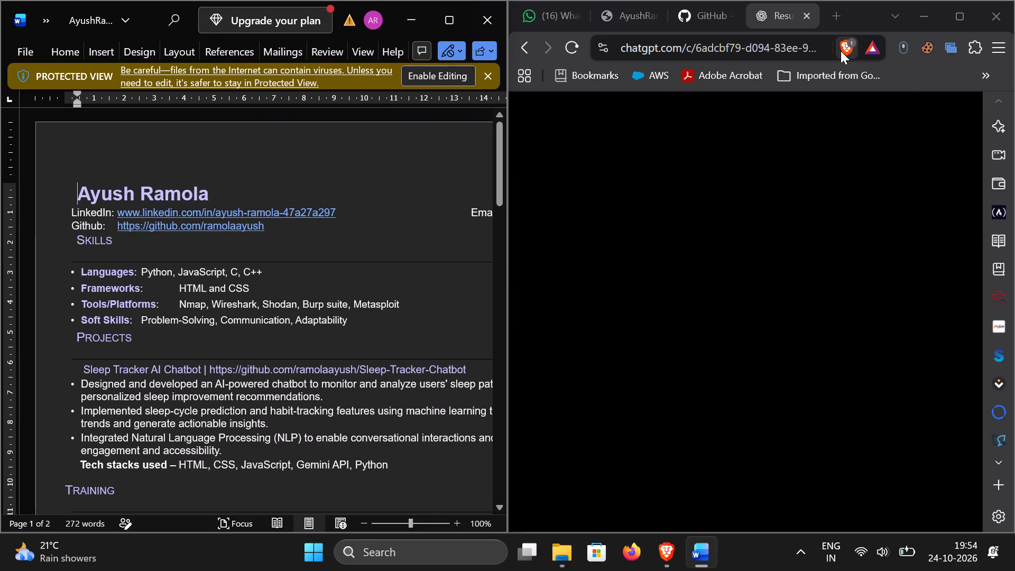
left_click(639, 19)
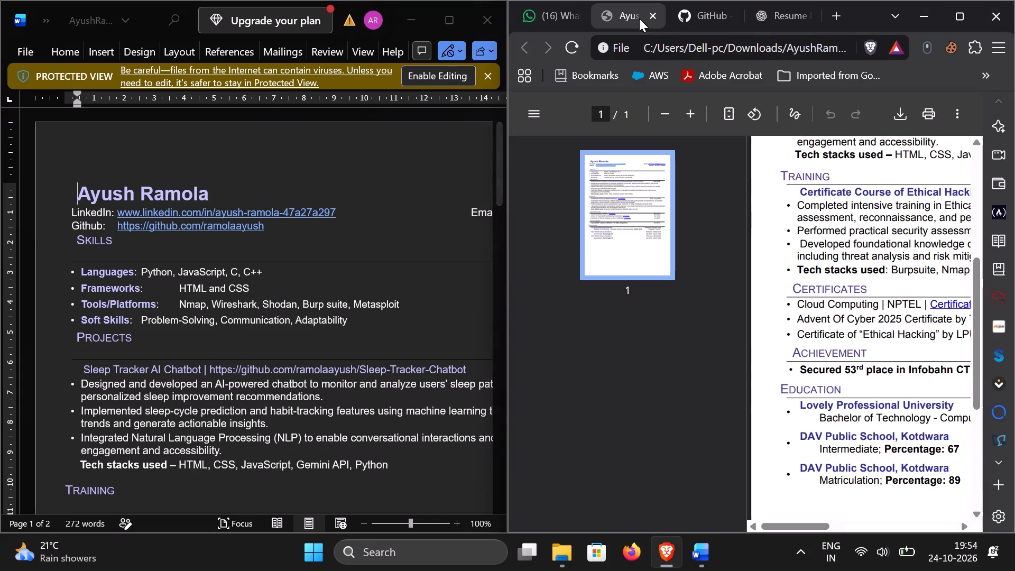
left_click_drag(822, 525, 827, 525)
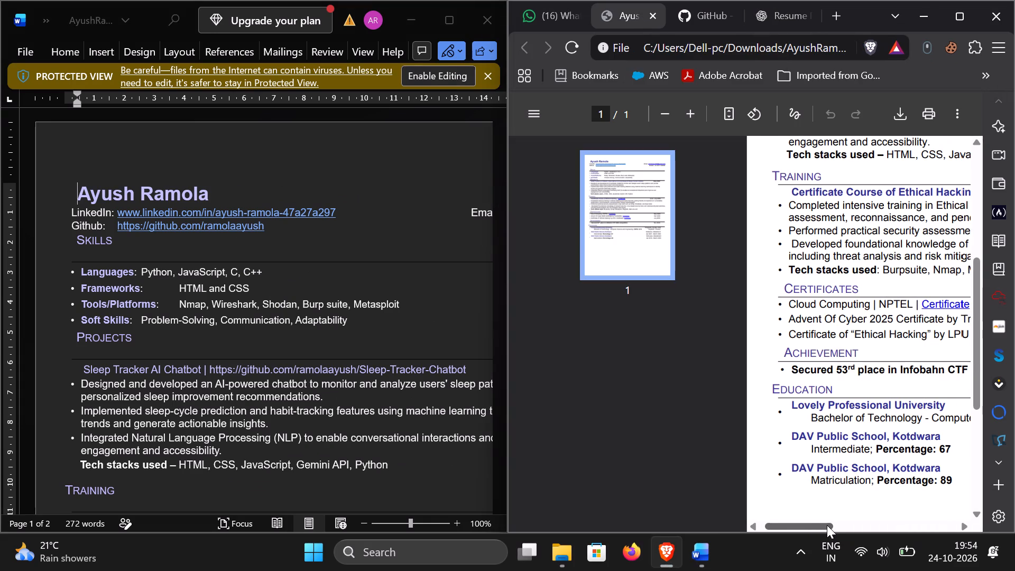
left_click_drag(827, 525, 842, 525)
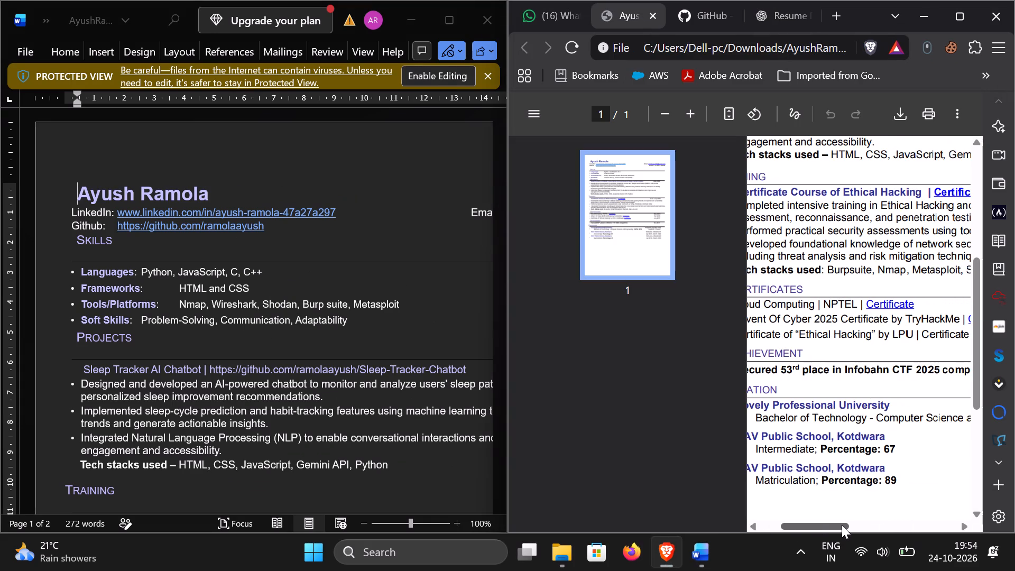
Look over the Skills, Projects and Training sections of the compressed CV PDF in Brave.
scroll(841, 435, "up", 1)
scroll(841, 435, "right", 1)
scroll(841, 435, "up", 1)
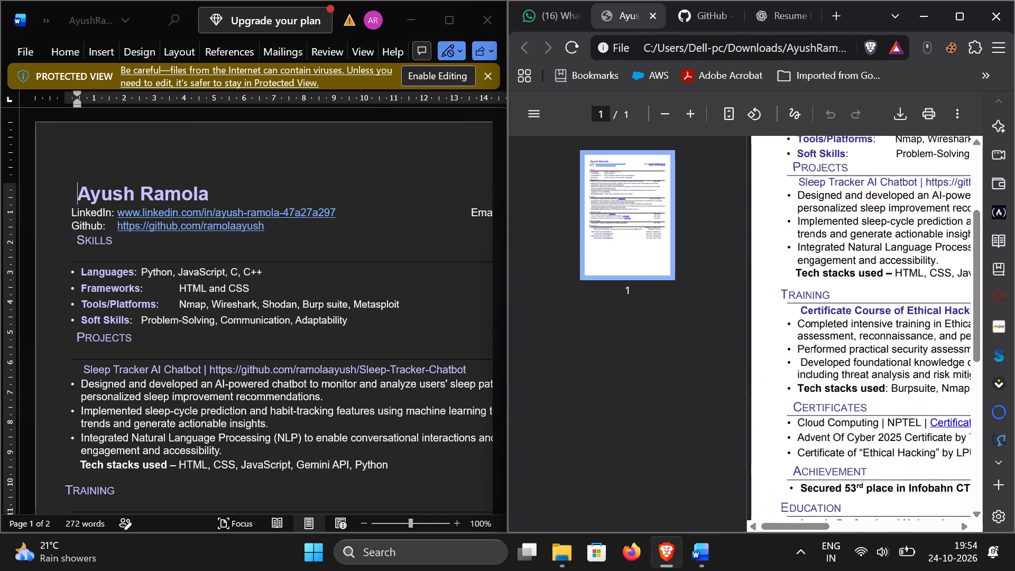
scroll(841, 435, "up", 2)
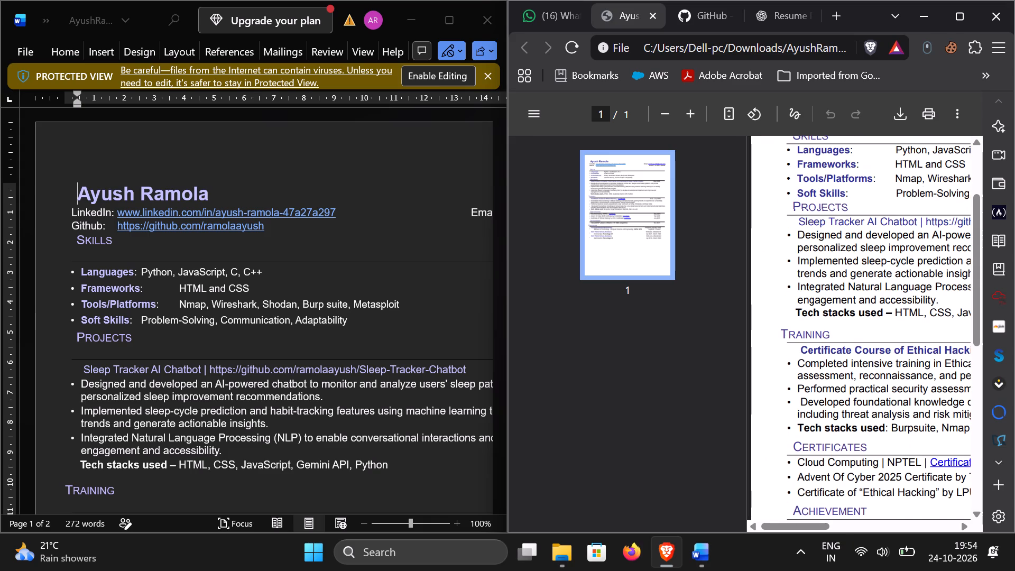
scroll(874, 419, "left", 1)
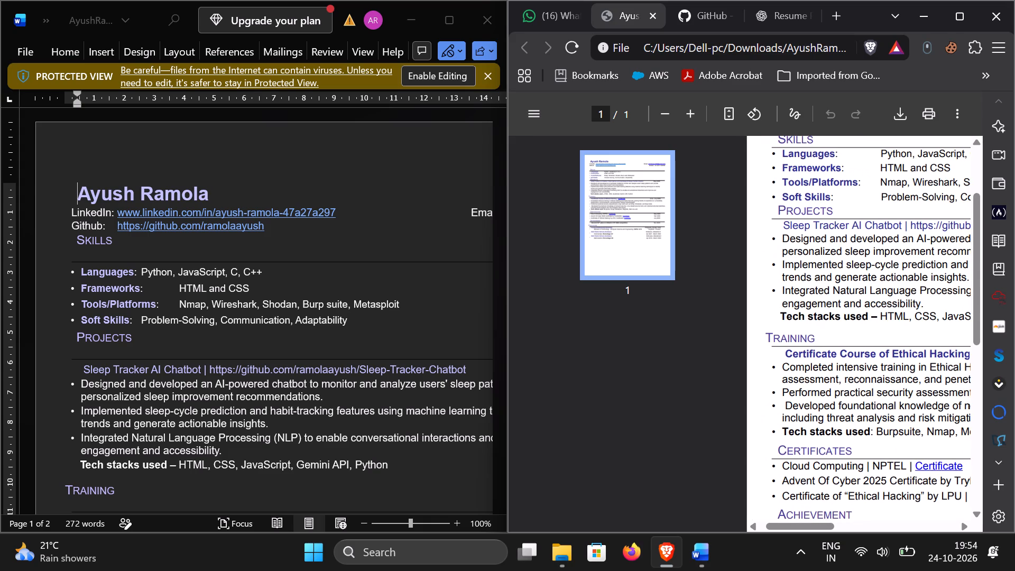
scroll(874, 419, "left", 1)
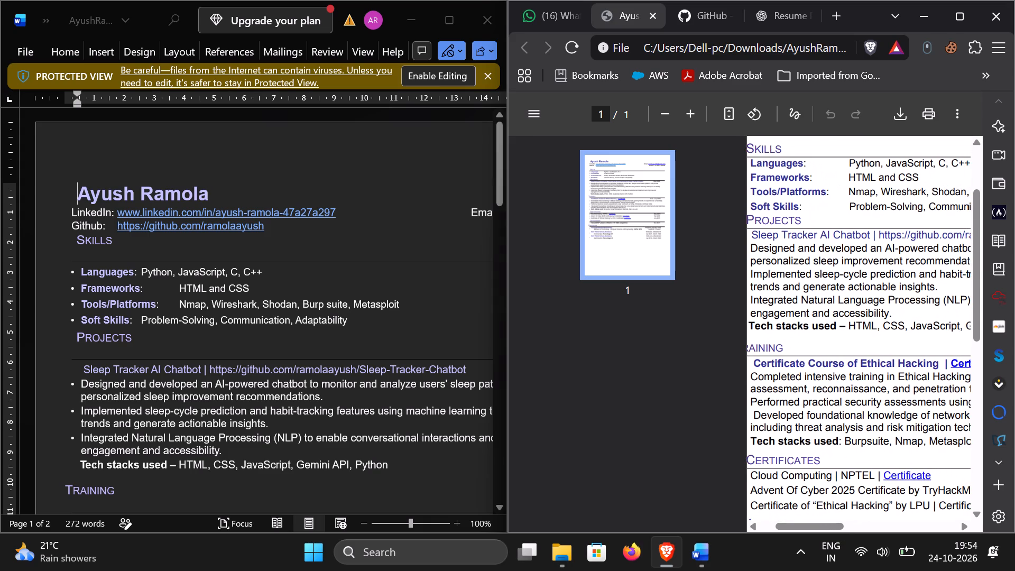
Switch to the protected CV in Word, enable editing and maximize its window.
left_click(82, 369)
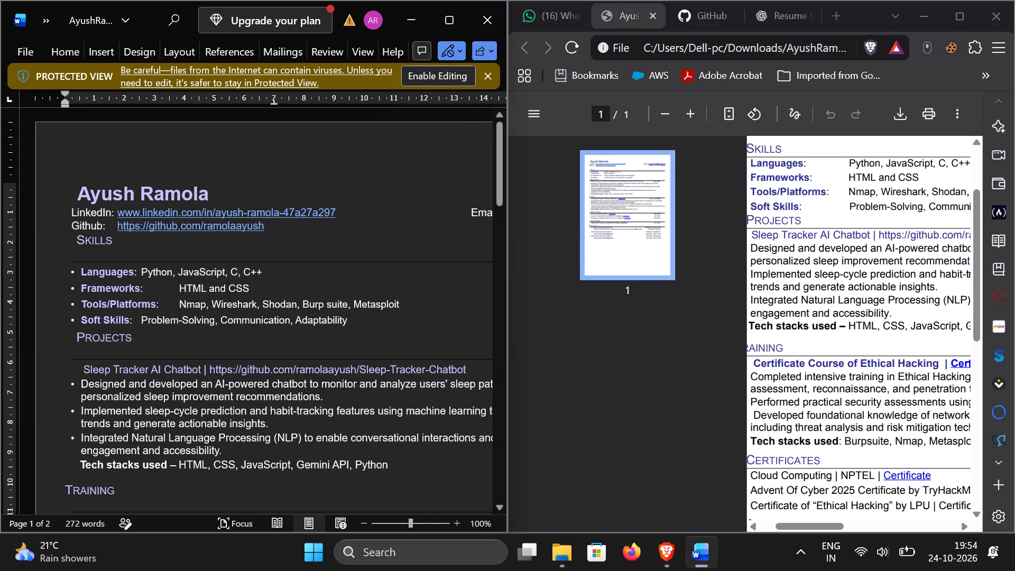
key("ctrl+v")
left_click(419, 80)
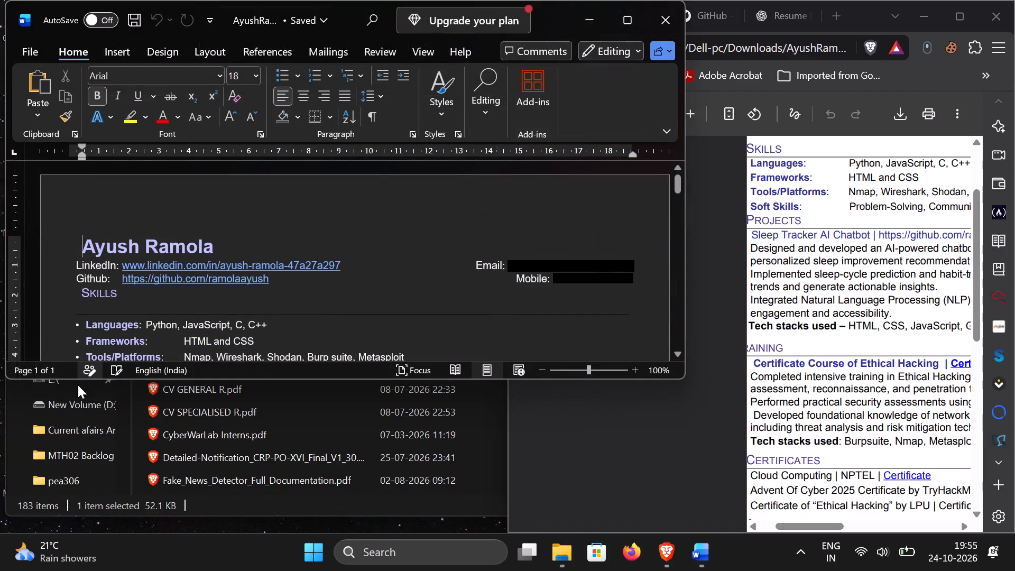
left_click(633, 11)
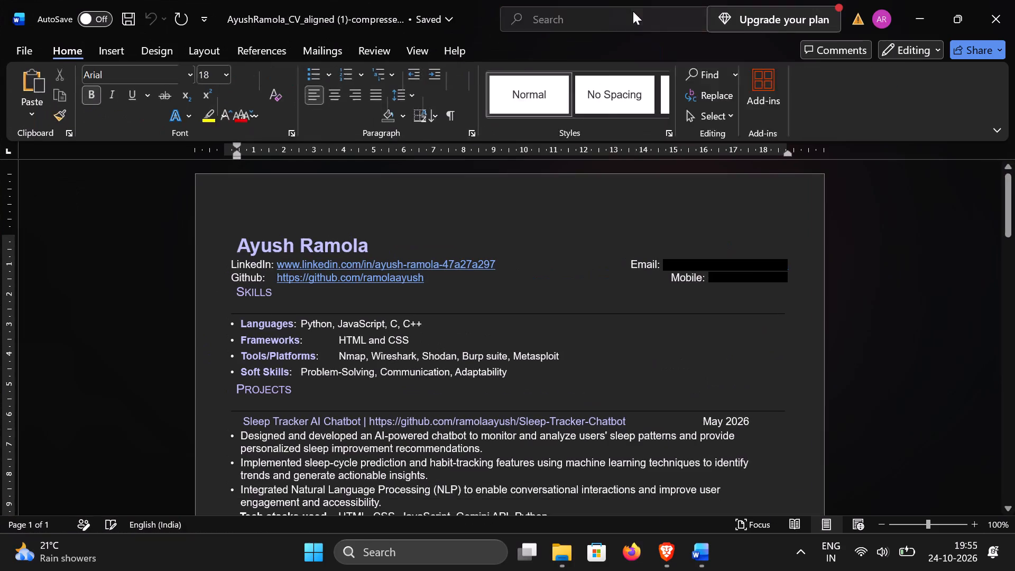
Paste the copied AI-Powered Fake News Detector project under the Projects heading, directly before the Sleep Tracker AI Chatbot entry.
scroll(393, 268, "down", 1)
scroll(275, 257, "up", 1)
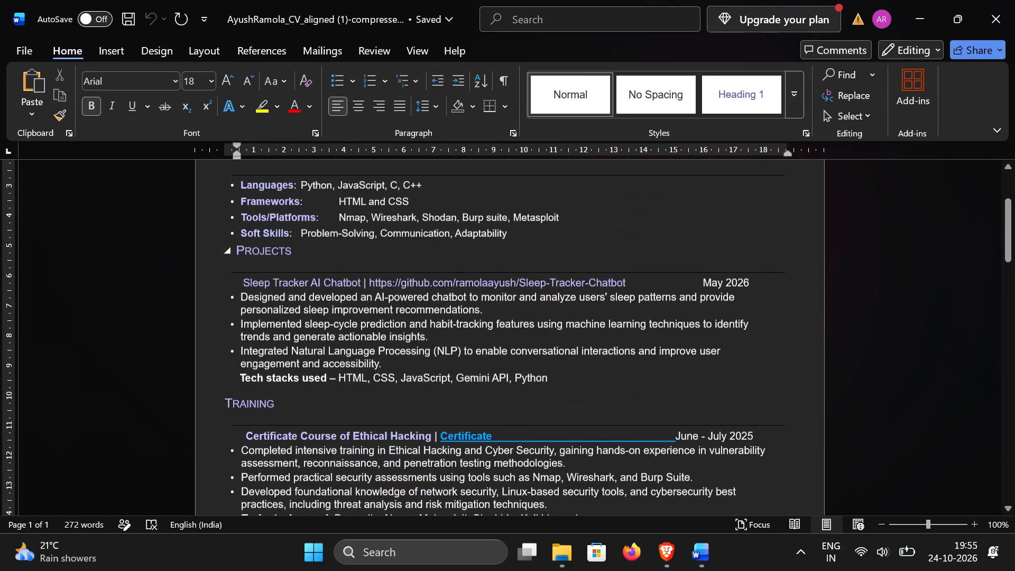
left_click(244, 282)
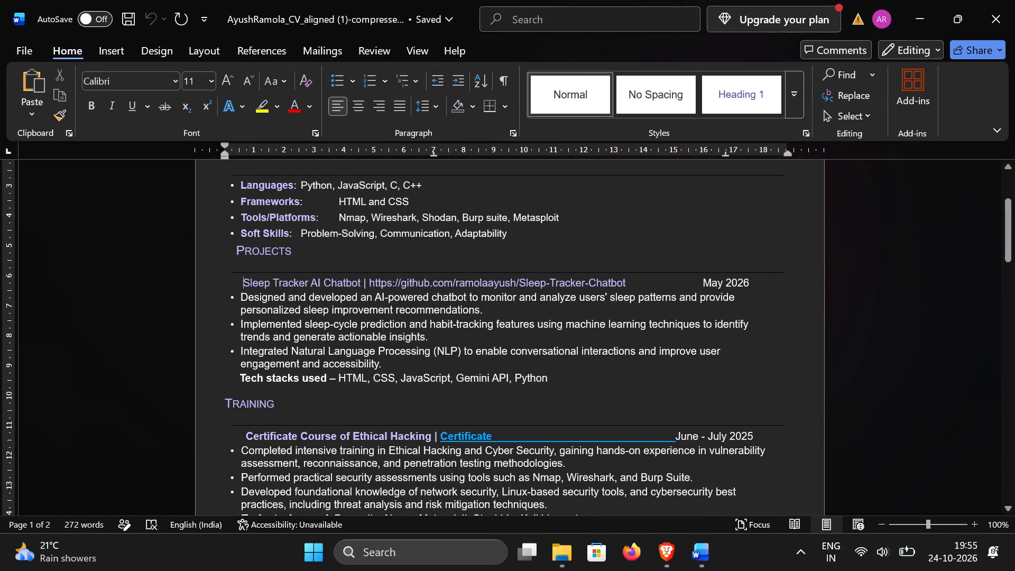
key("ctrl+v")
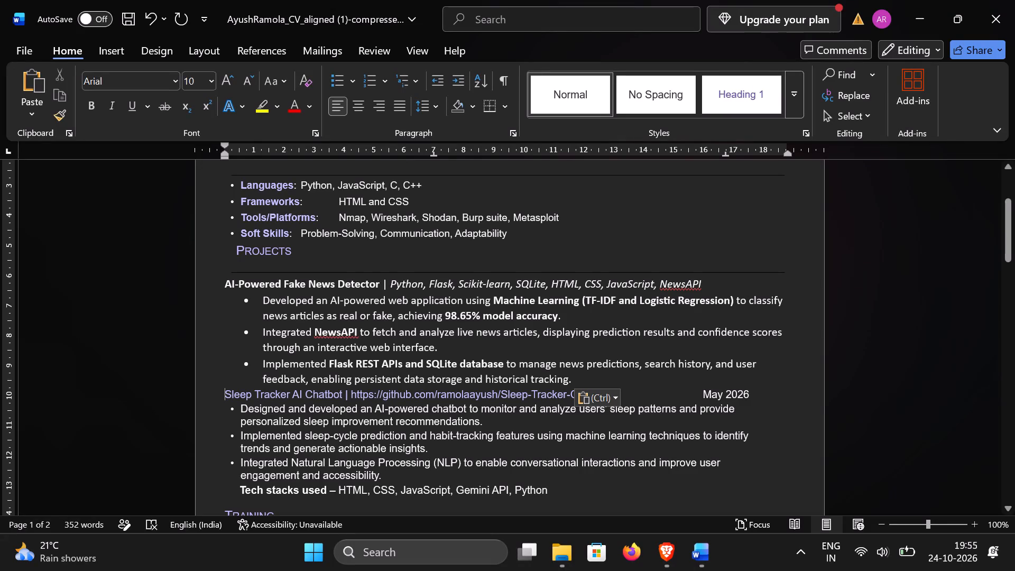
Remove the italic formatting from the technology list beside the AI-Powered Fake News Detector title.
left_click_drag(708, 284, 417, 281)
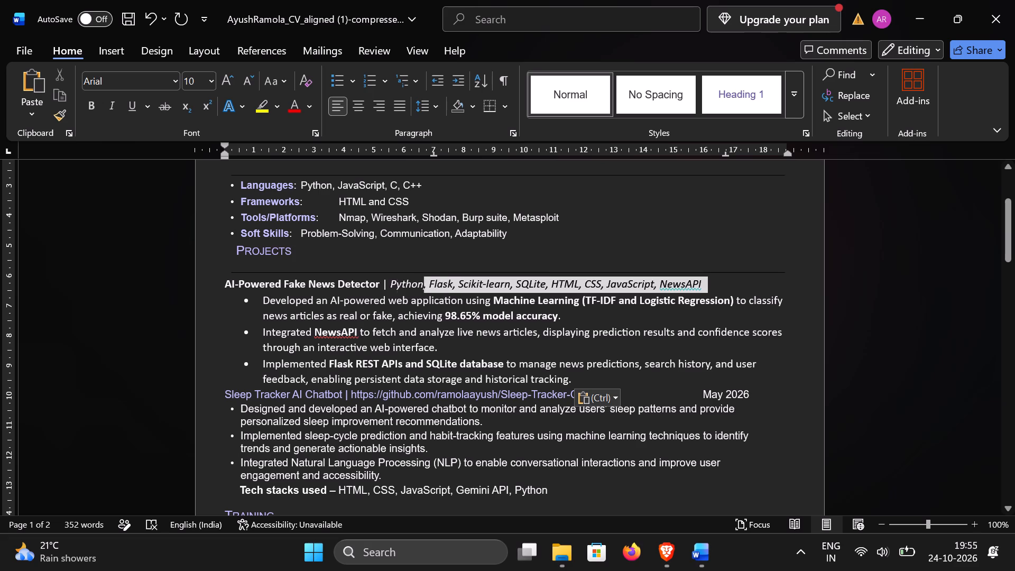
left_click_drag(417, 281, 399, 283)
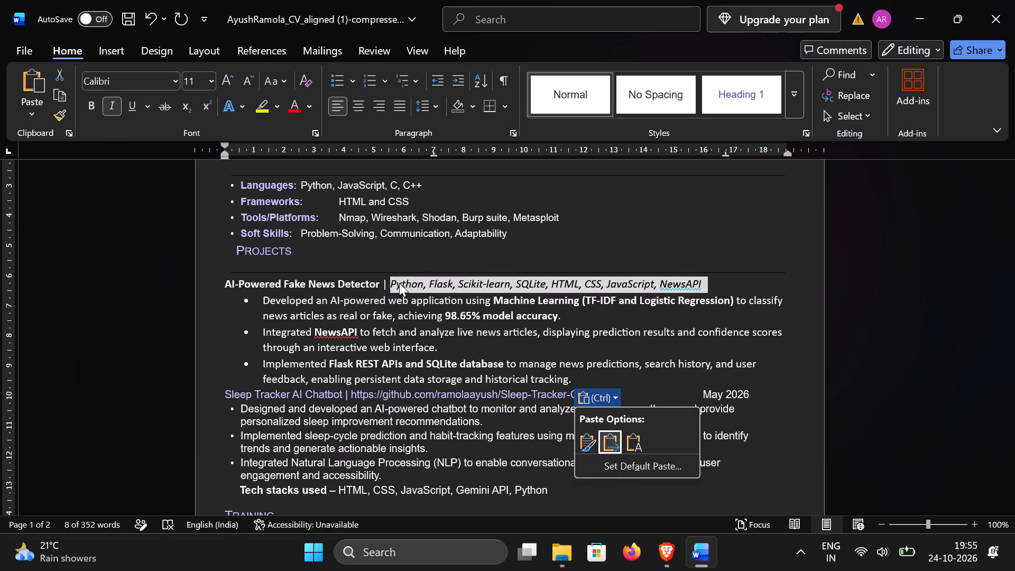
left_click(700, 279)
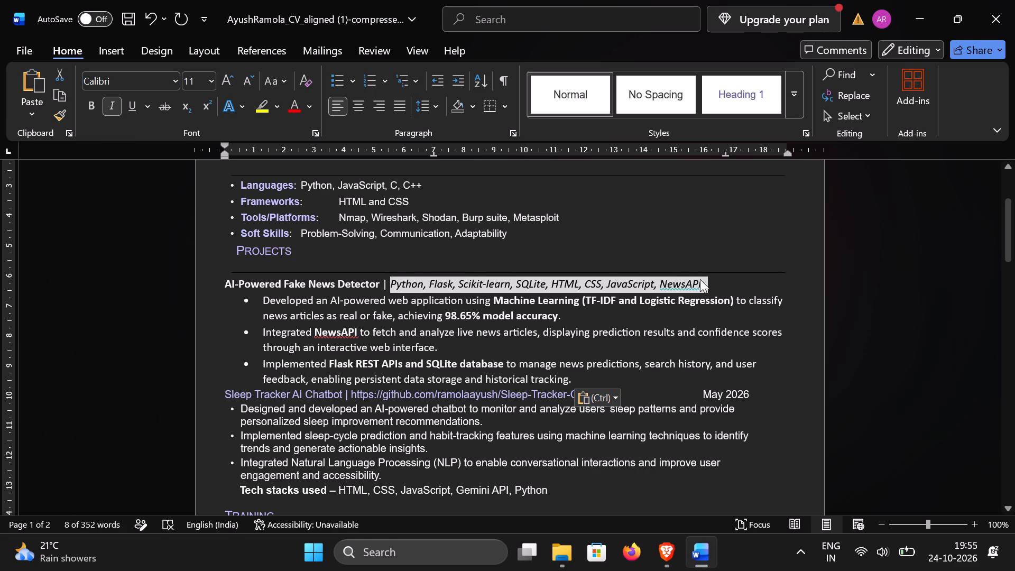
double_click(700, 279)
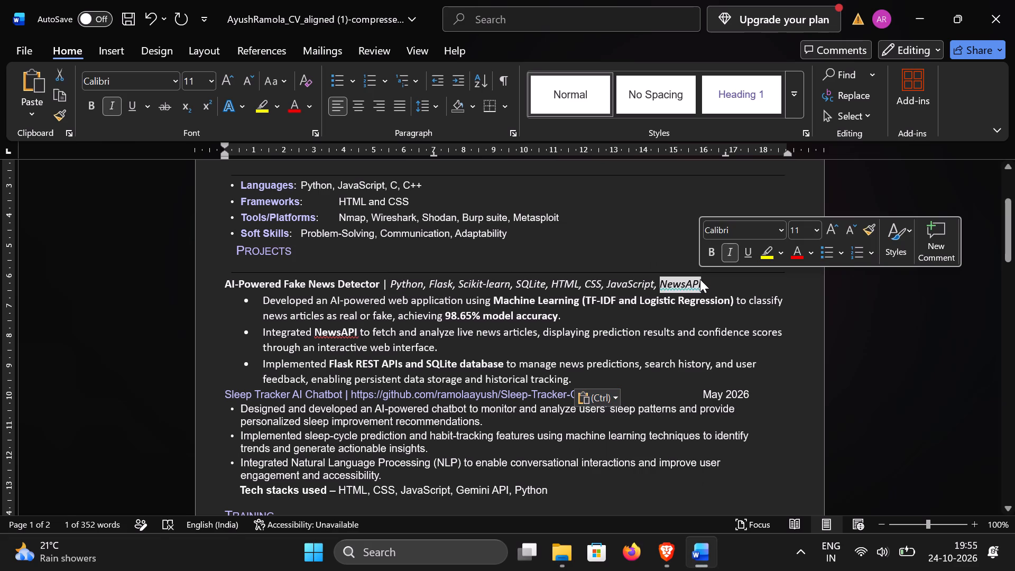
left_click_drag(706, 282, 404, 294)
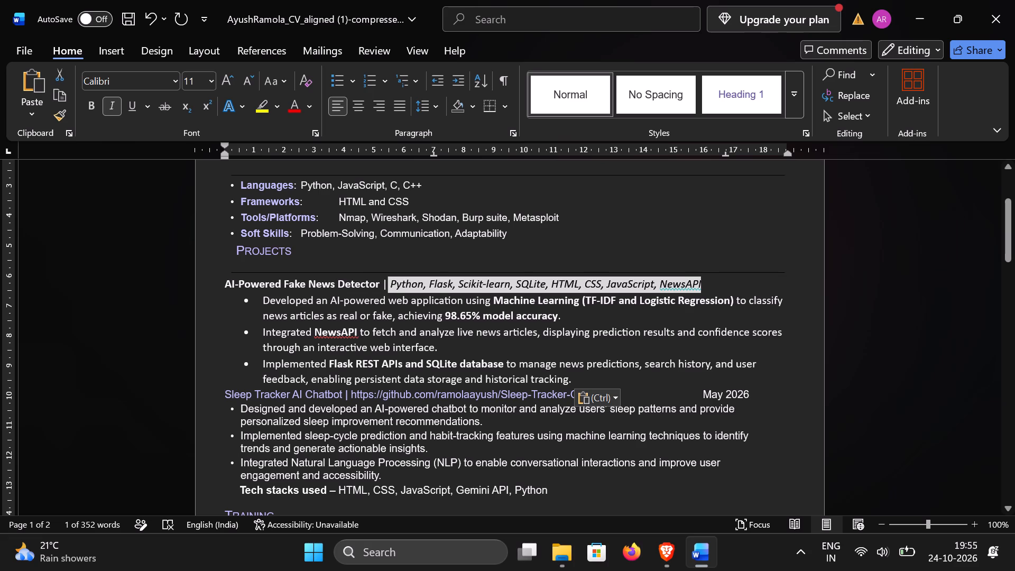
left_click_drag(404, 294, 393, 289)
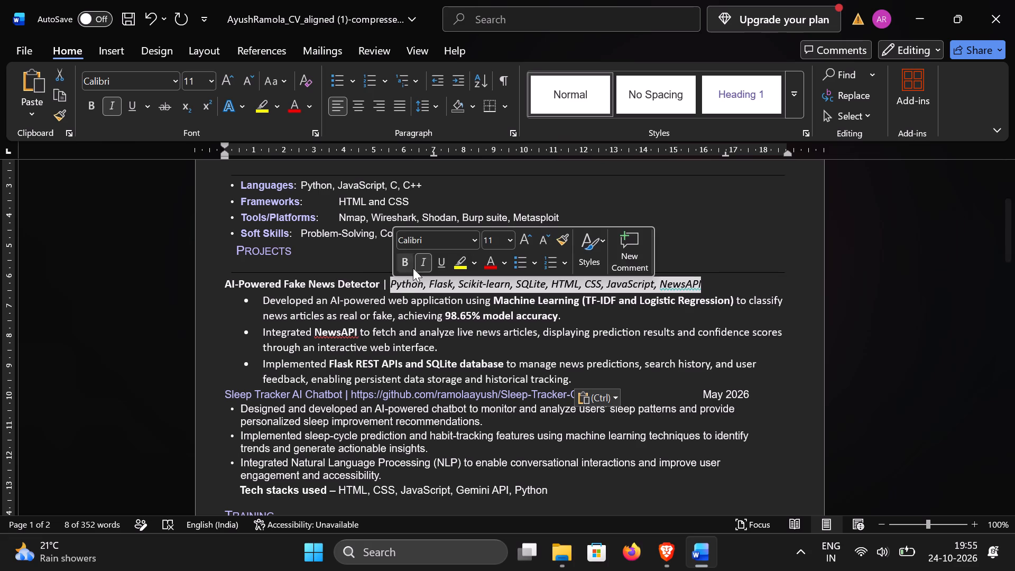
left_click(420, 263)
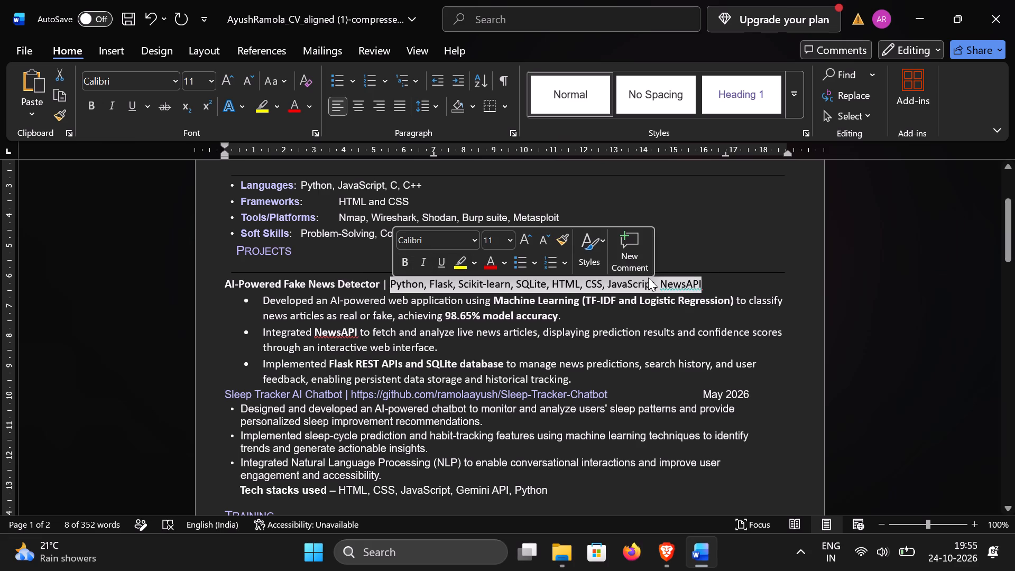
Add an unbulleted, indented line "Tech stacks used - " below the last Fake News Detector bullet, followed by the technology list copied from the project title.
key("ctrl+c")
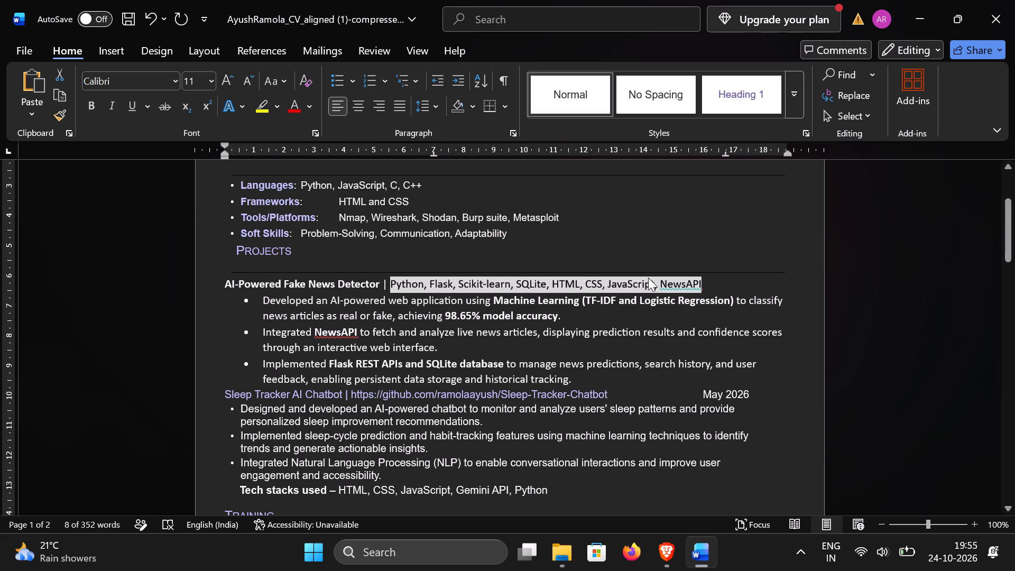
left_click(573, 377)
key("Return")
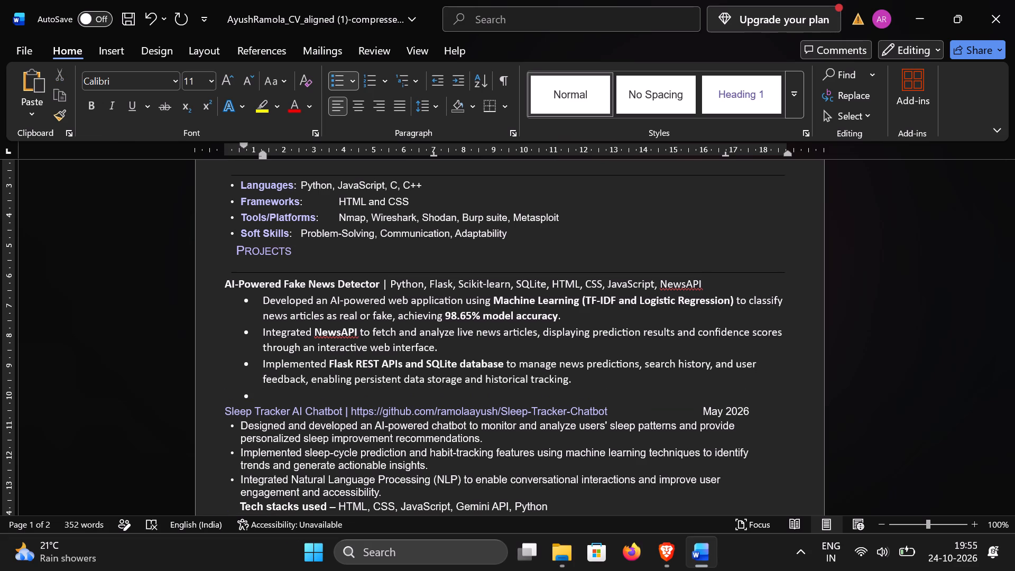
key("BackSpace")
key("BackSpace")
key("space")
key("space")
key("space")
key("space")
key("space")
key("space")
key("space")
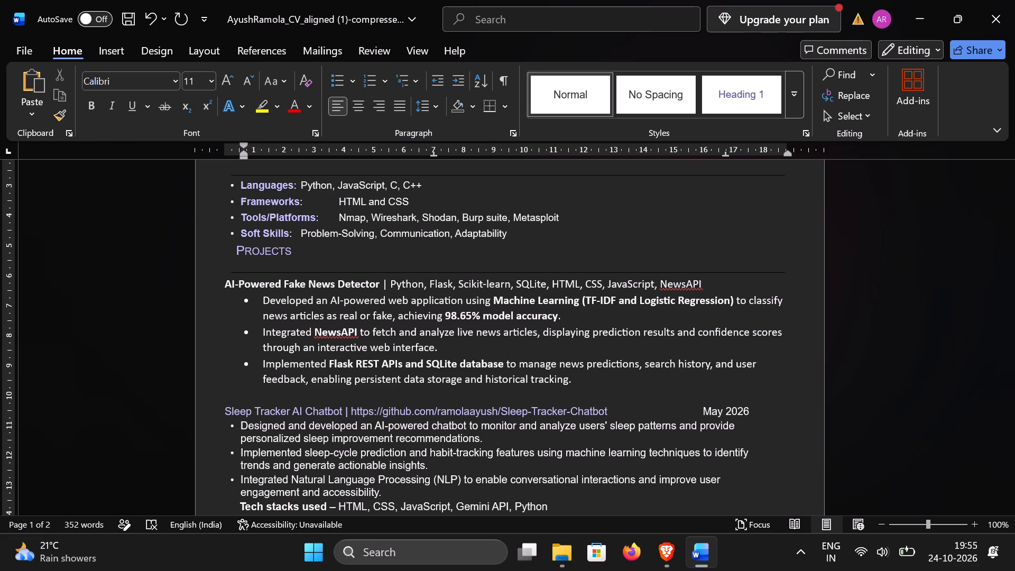
type("Tech")
key("space")
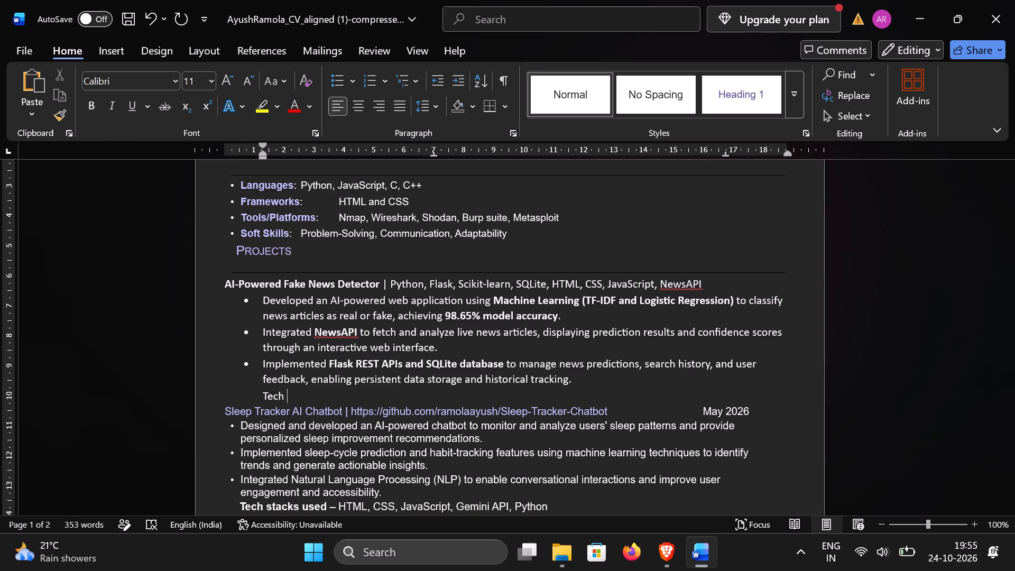
type("stacks us")
type("ed")
key("space")
type("-")
key("space")
key("ctrl+v")
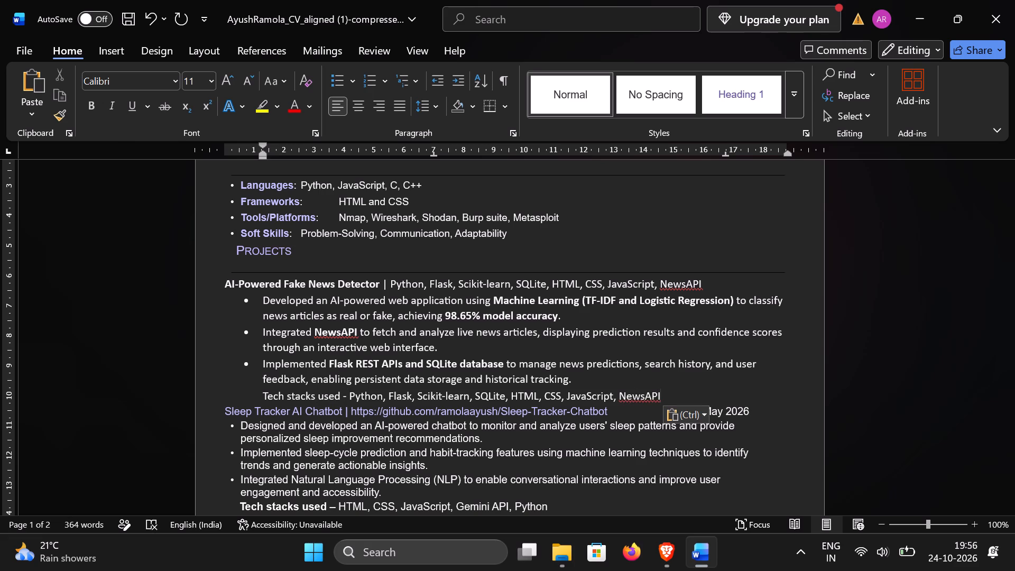
Correct "NewsAPI" to the suggested spelling "News API" in the new Tech stacks used line.
left_click_drag(620, 399, 621, 399)
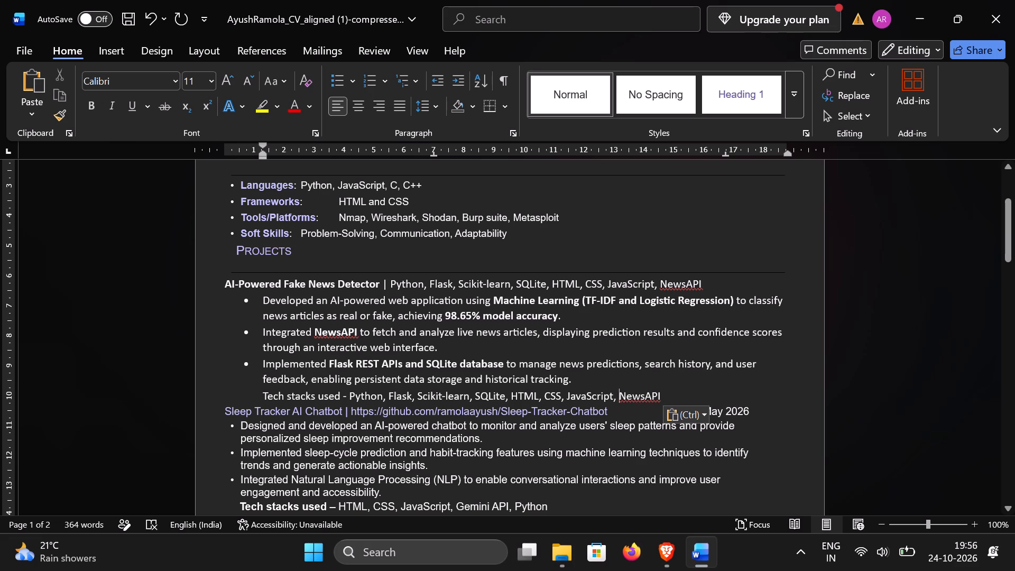
left_click_drag(621, 399, 661, 394)
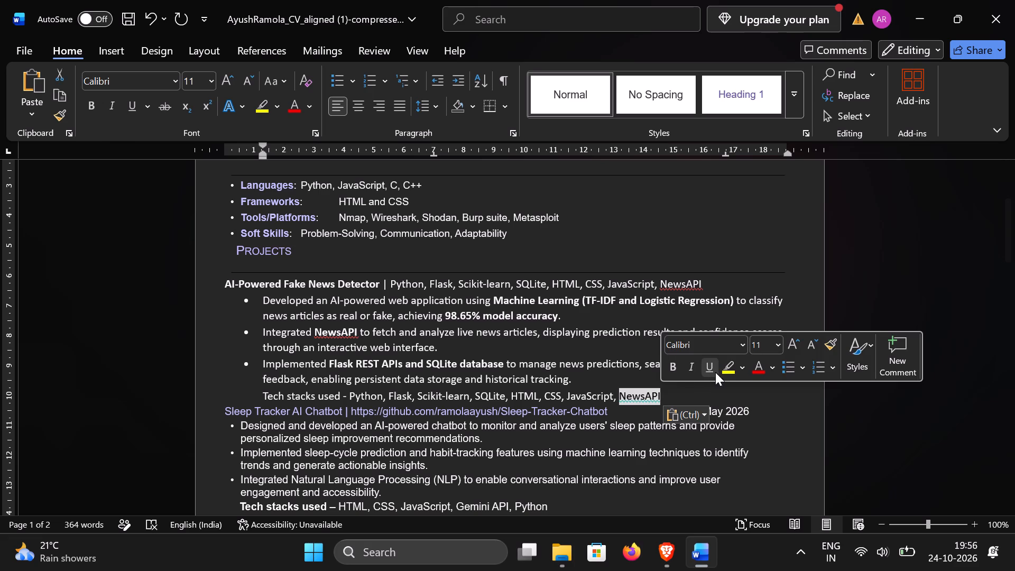
right_click(682, 383)
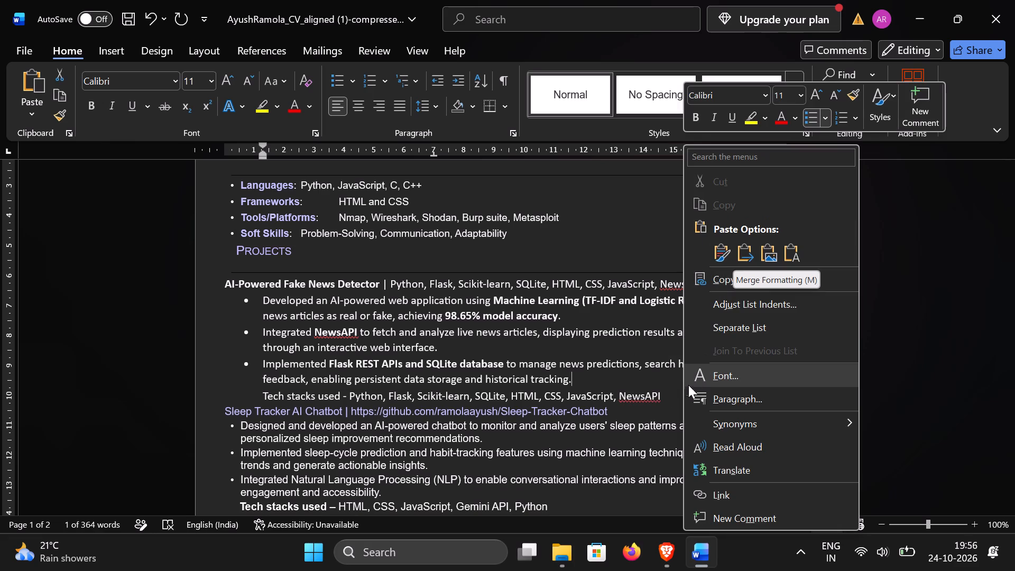
double_click(651, 391)
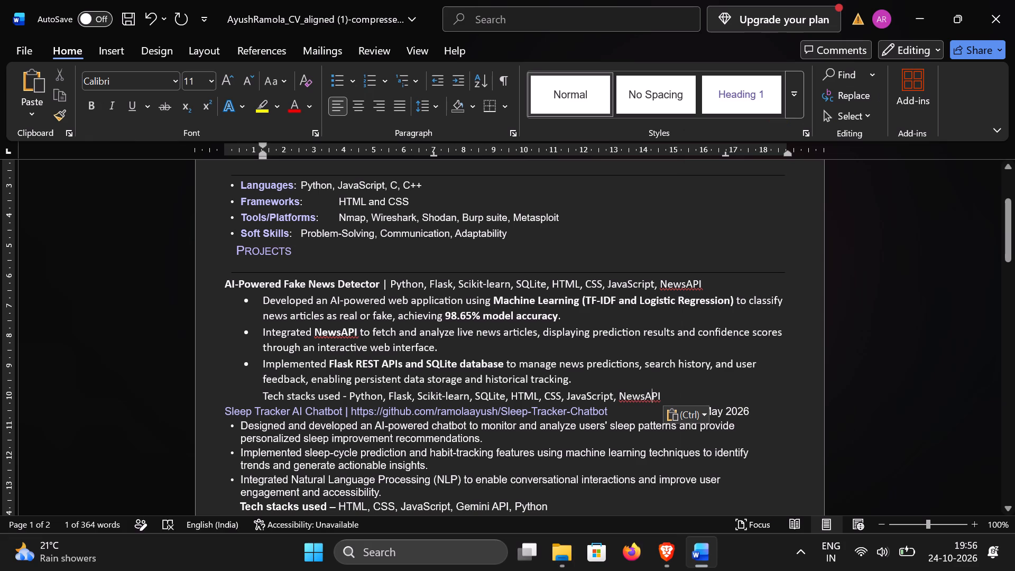
double_click(651, 391)
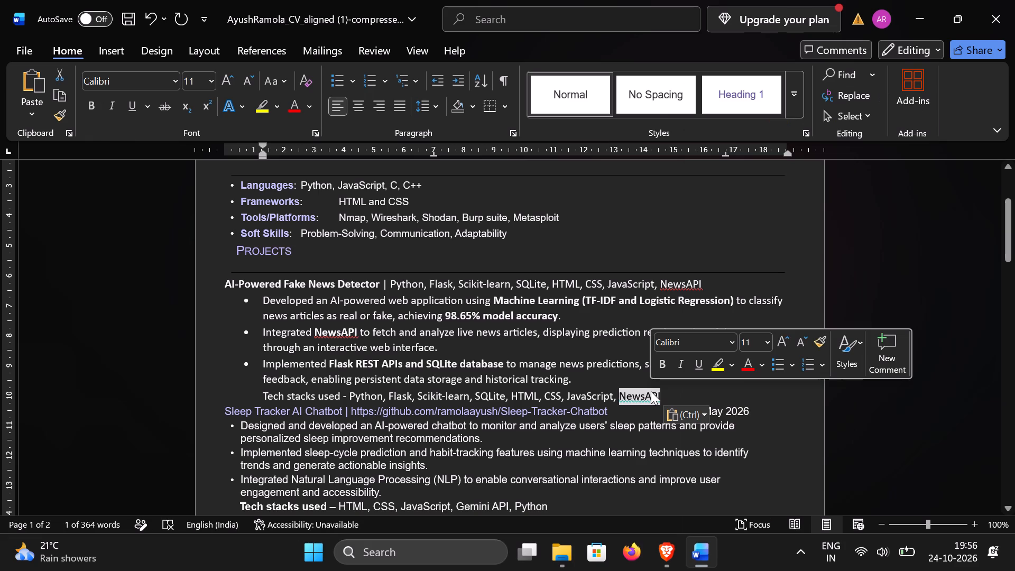
right_click(651, 391)
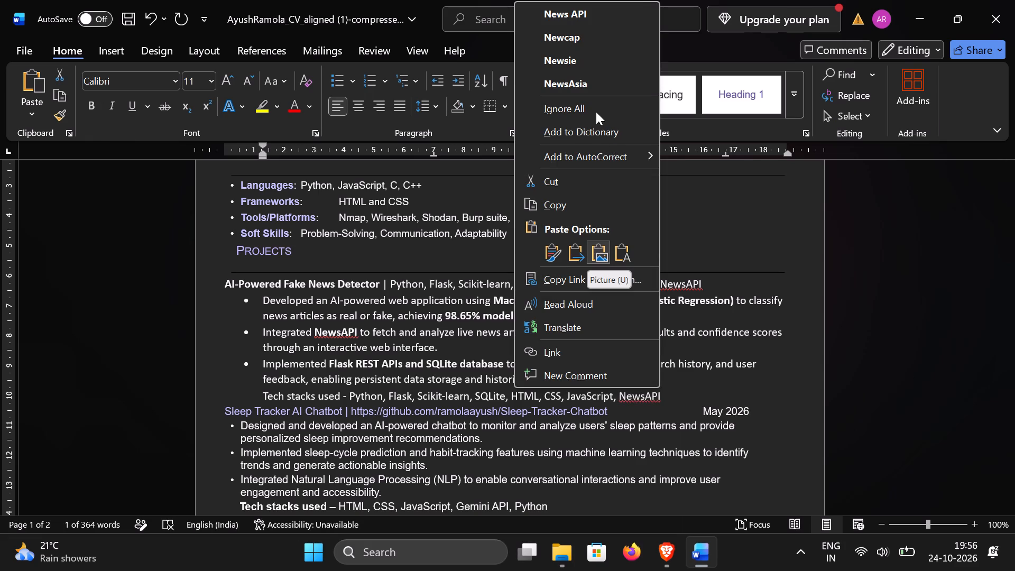
left_click(578, 8)
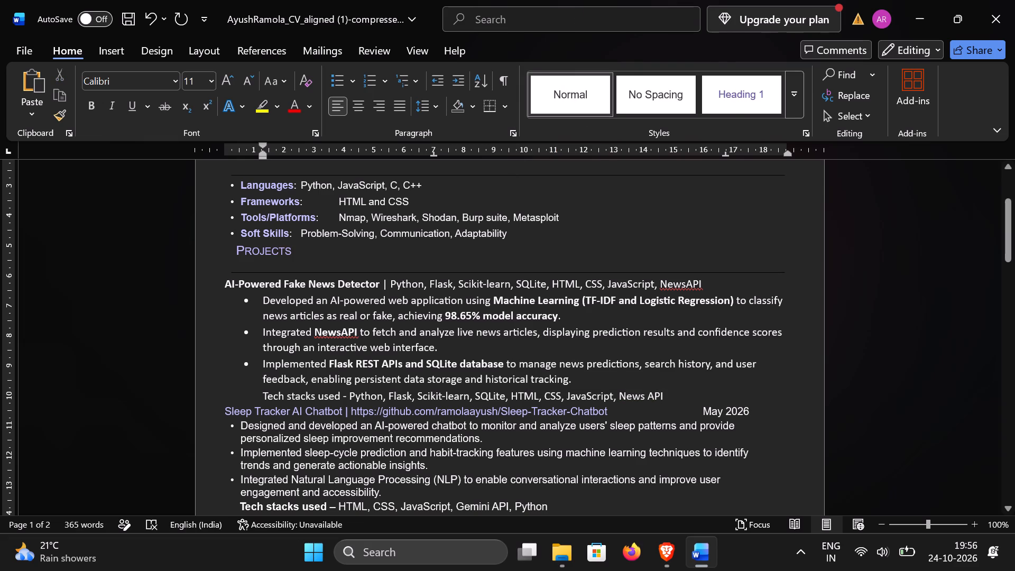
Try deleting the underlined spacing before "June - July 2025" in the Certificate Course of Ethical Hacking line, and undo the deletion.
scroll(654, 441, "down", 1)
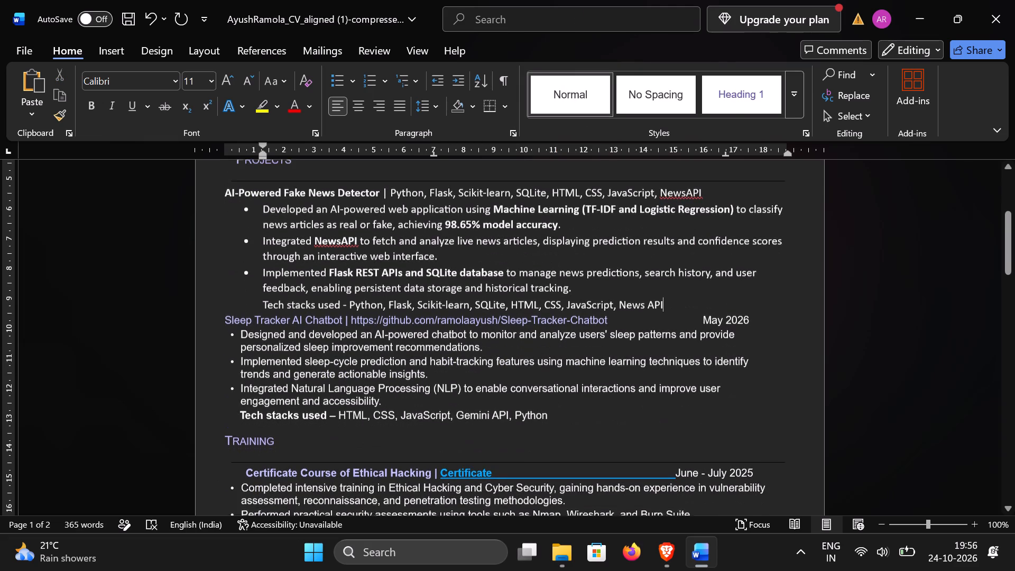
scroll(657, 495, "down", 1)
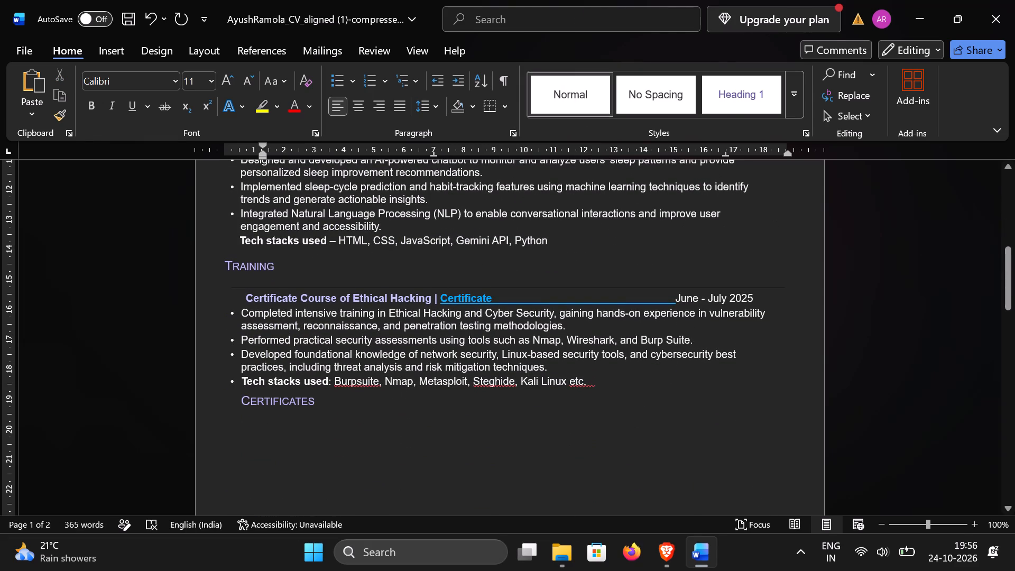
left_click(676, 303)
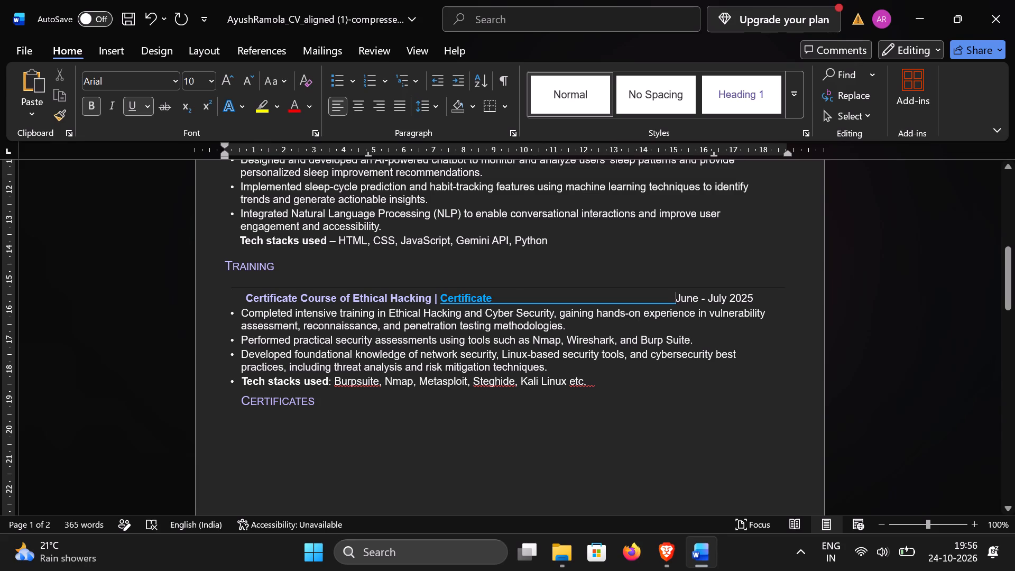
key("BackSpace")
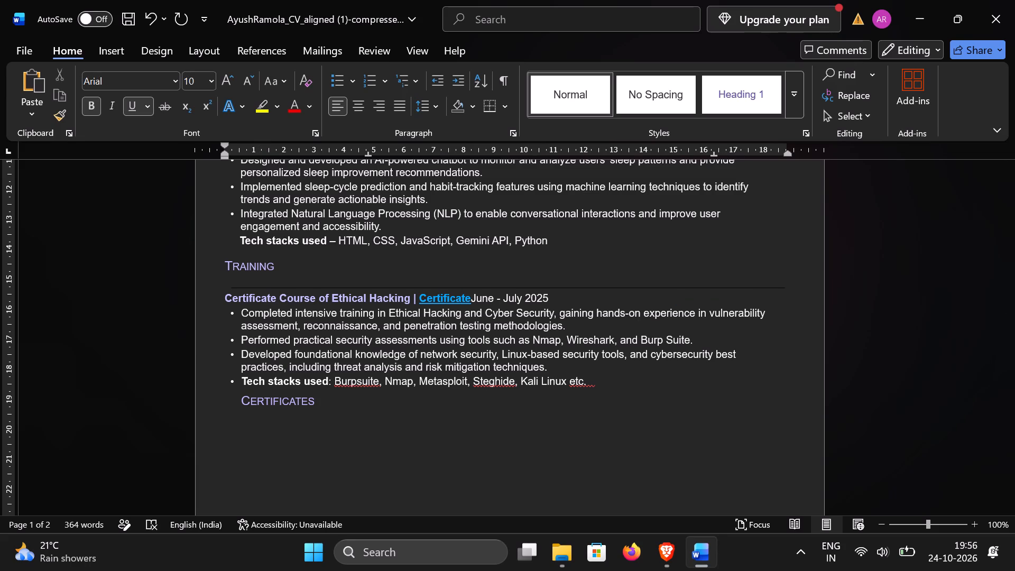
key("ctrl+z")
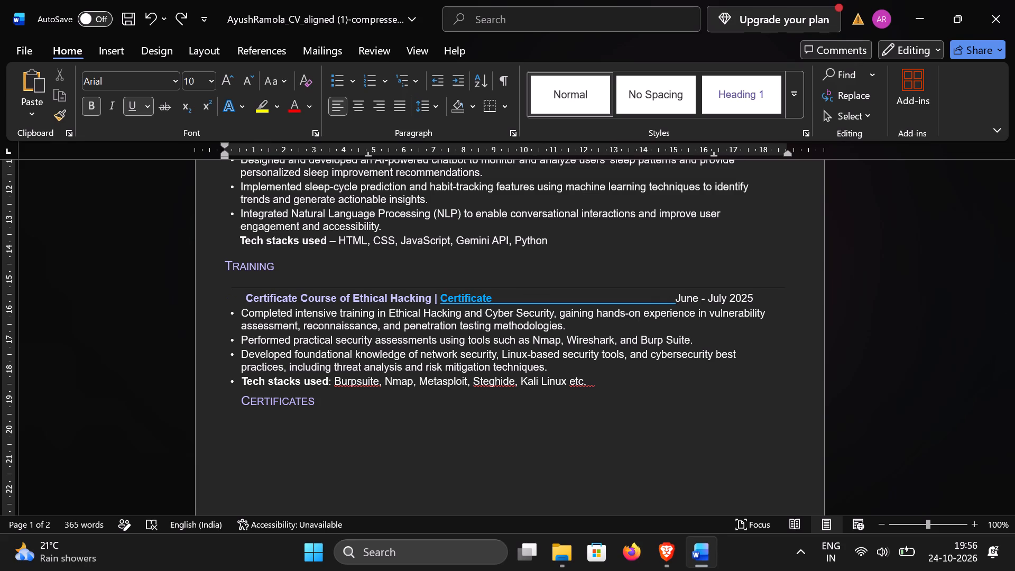
Make the "Tech stacks used" label bold in the AI-Powered Fake News Detector entry.
scroll(632, 356, "up", 1)
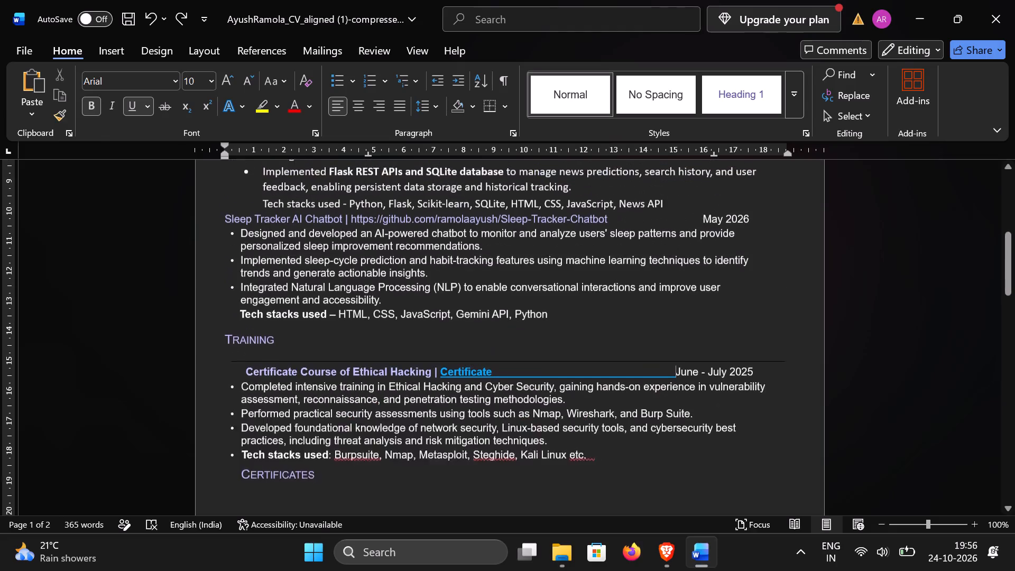
scroll(632, 356, "up", 1)
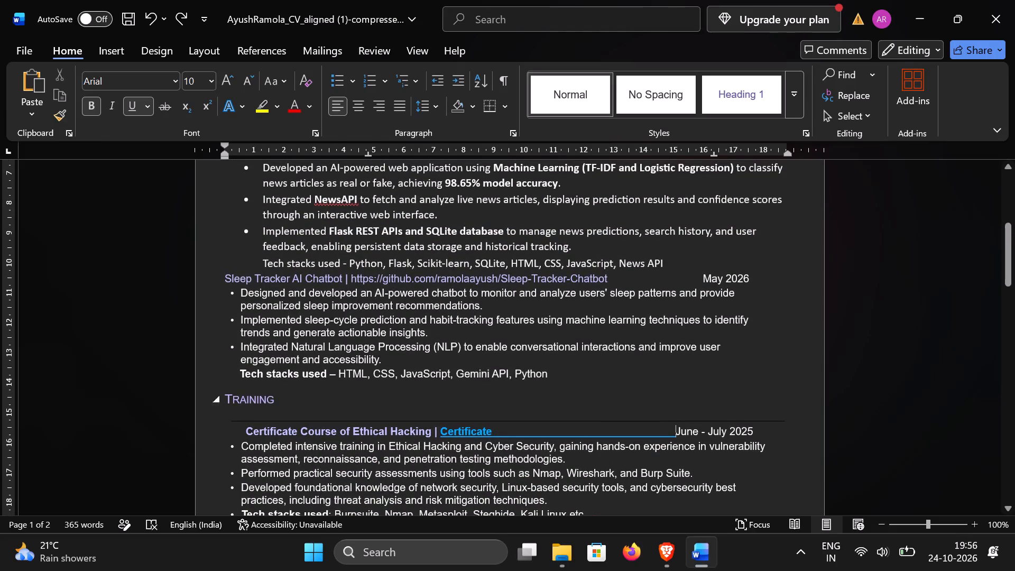
left_click(599, 439)
scroll(599, 439, "up", 2)
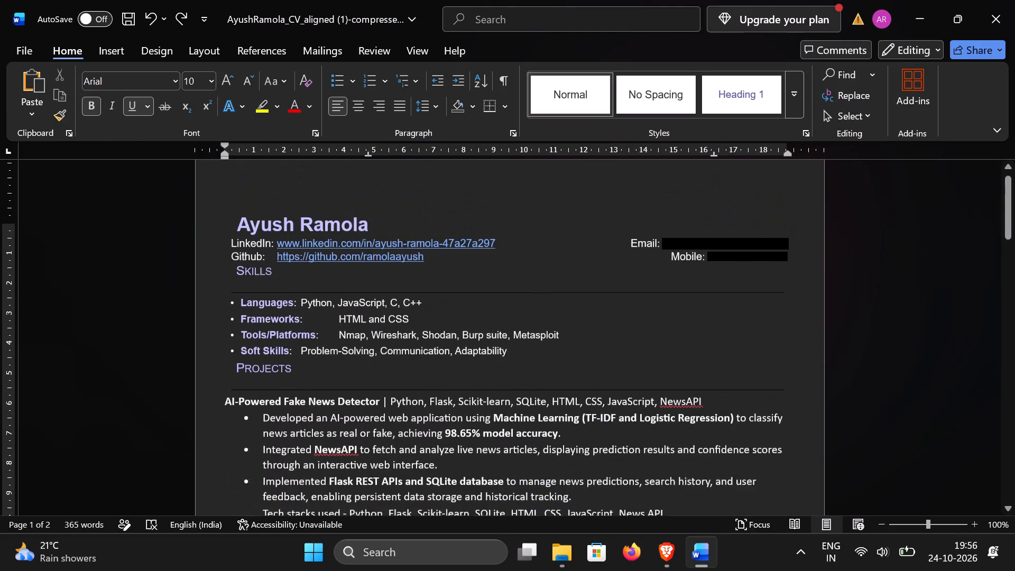
scroll(599, 439, "up", 1)
scroll(599, 439, "down", 1)
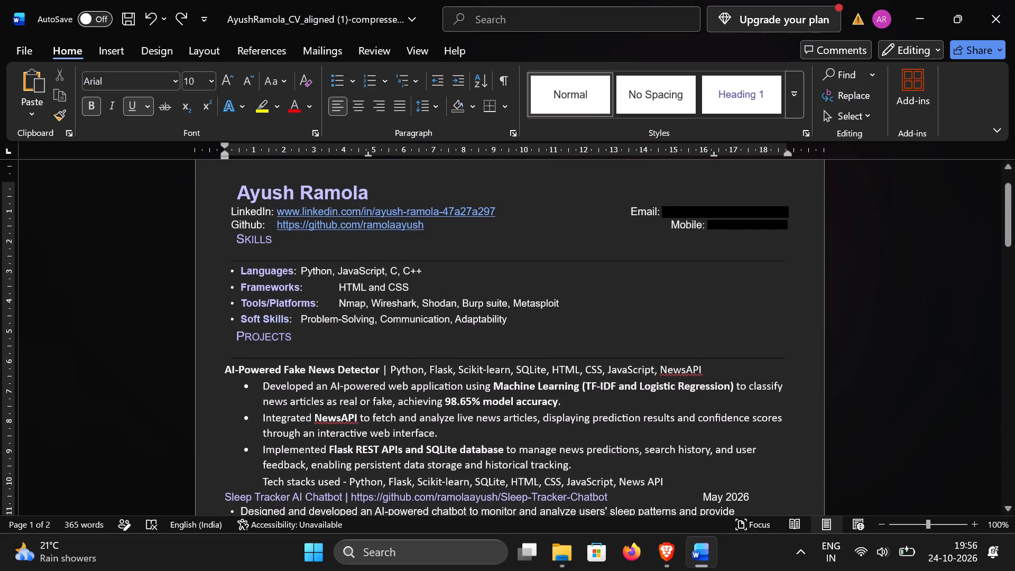
scroll(299, 475, "down", 1)
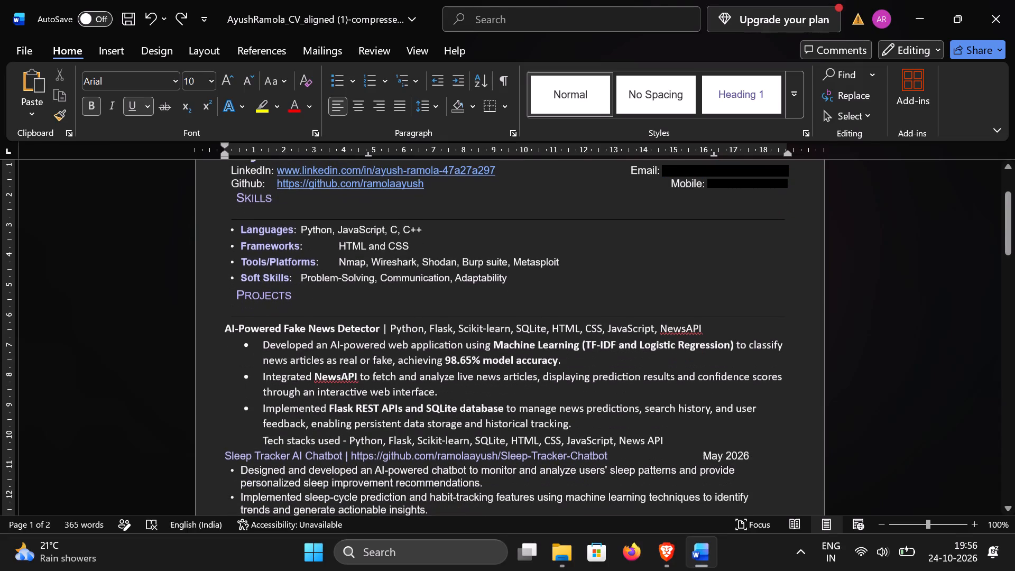
scroll(290, 463, "down", 1)
scroll(294, 440, "up", 1)
left_click_drag(263, 381, 336, 384)
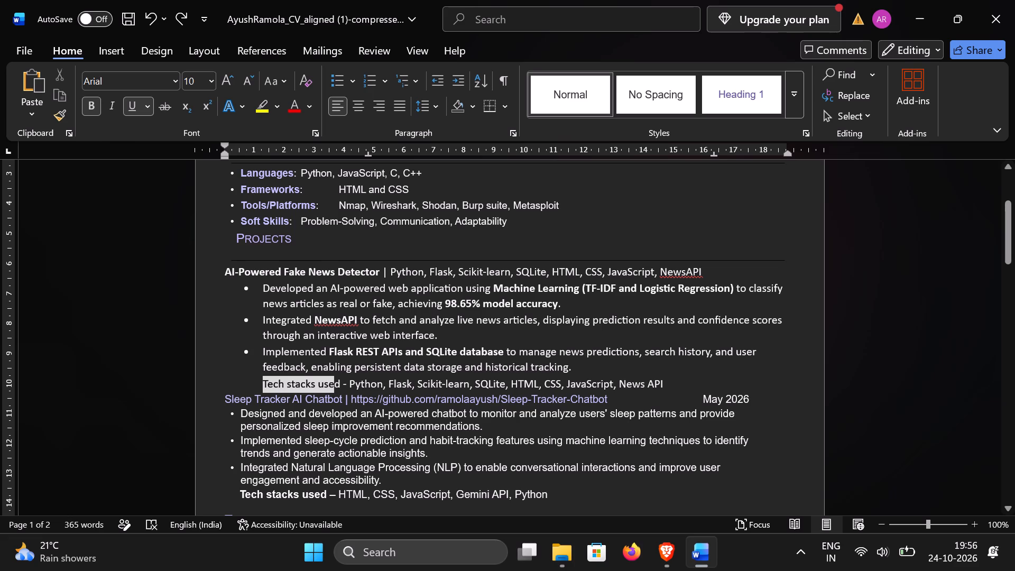
left_click_drag(336, 384, 337, 383)
left_click_drag(337, 383, 339, 383)
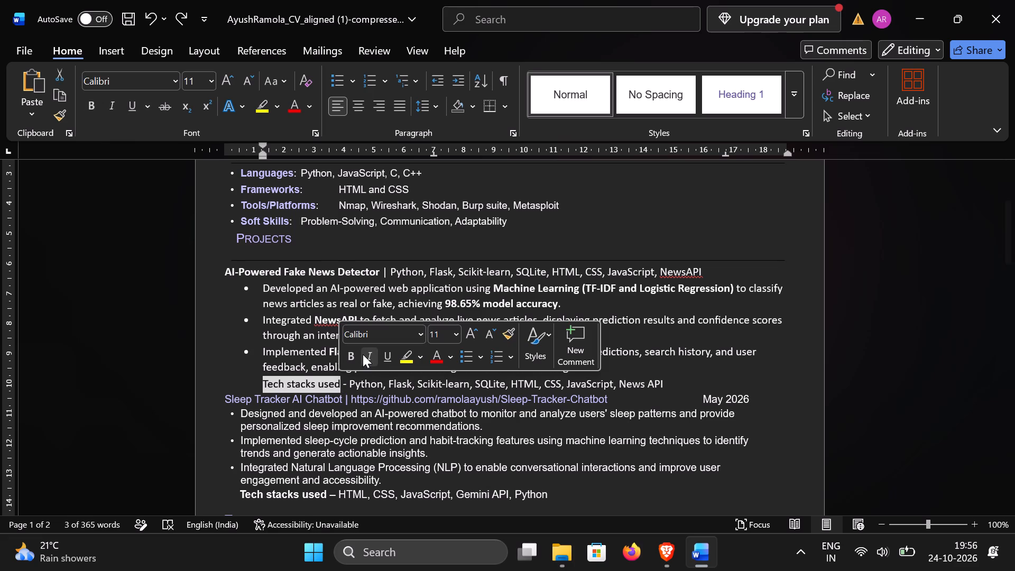
left_click(358, 354)
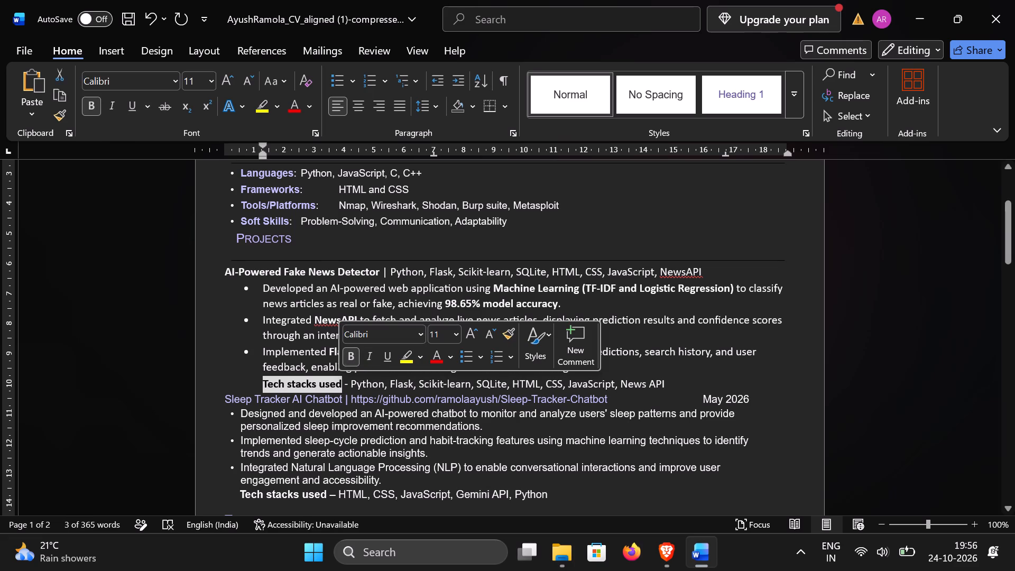
left_click(703, 375)
Compare the title formatting of the AI-Powered Fake News Detector and Sleep Tracker AI Chatbot project entries.
scroll(621, 388, "up", 1)
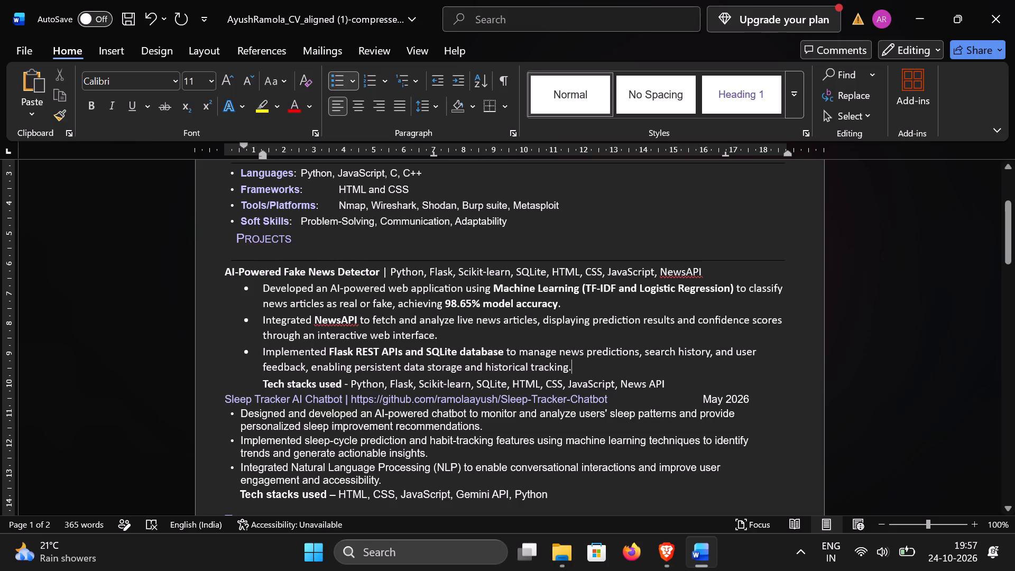
scroll(621, 388, "up", 2)
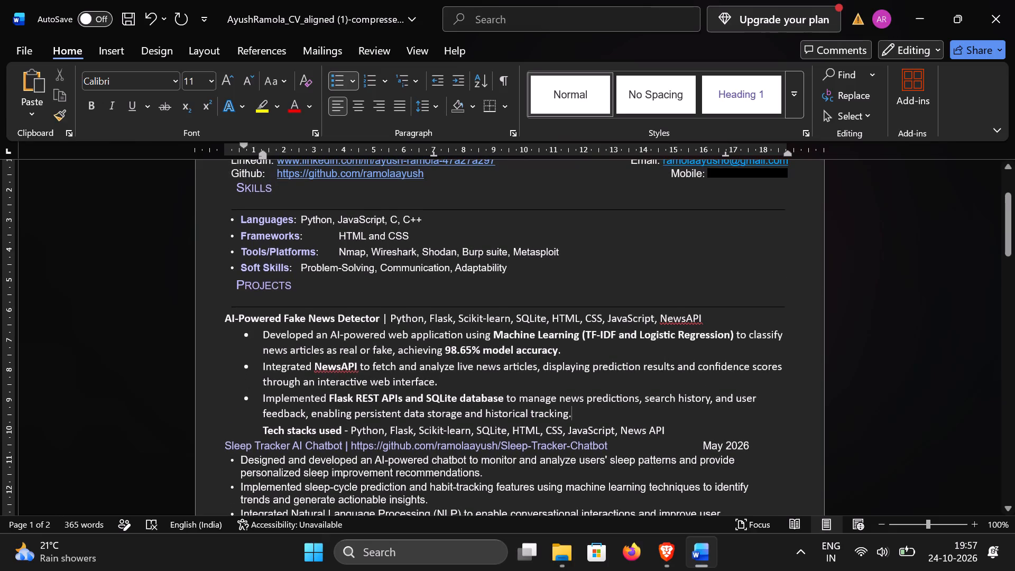
left_click(309, 448)
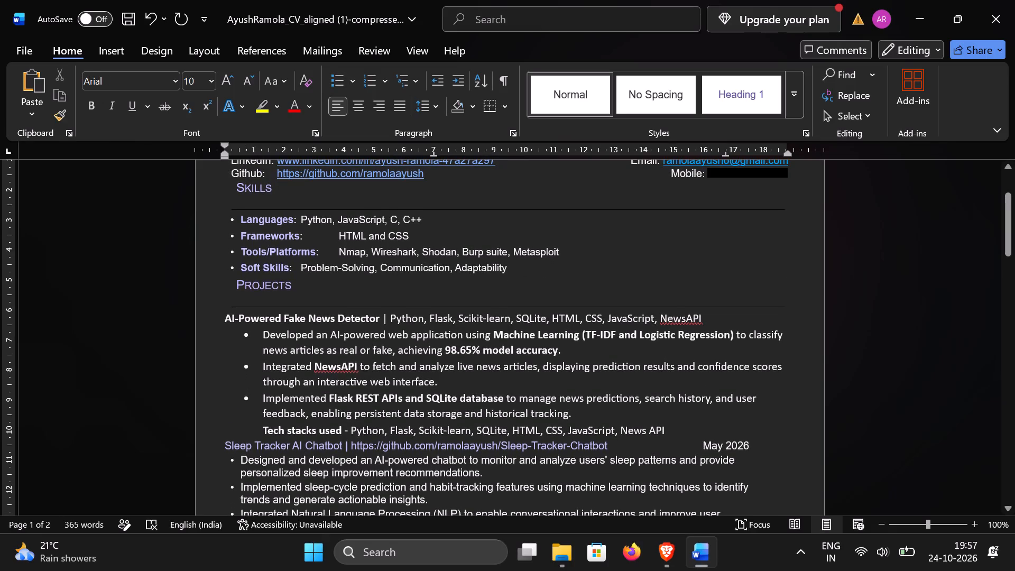
left_click_drag(279, 443, 310, 441)
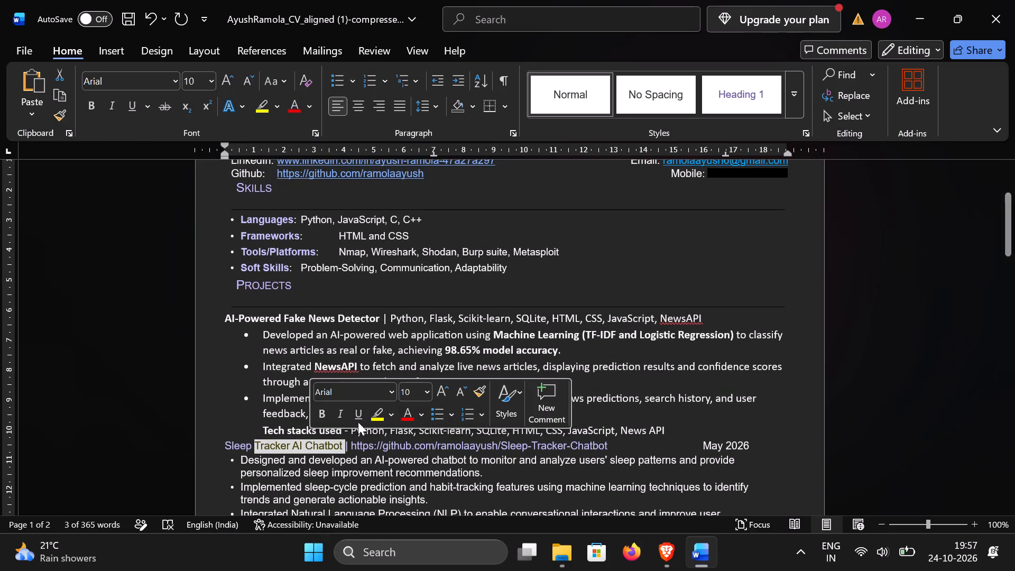
left_click(593, 384)
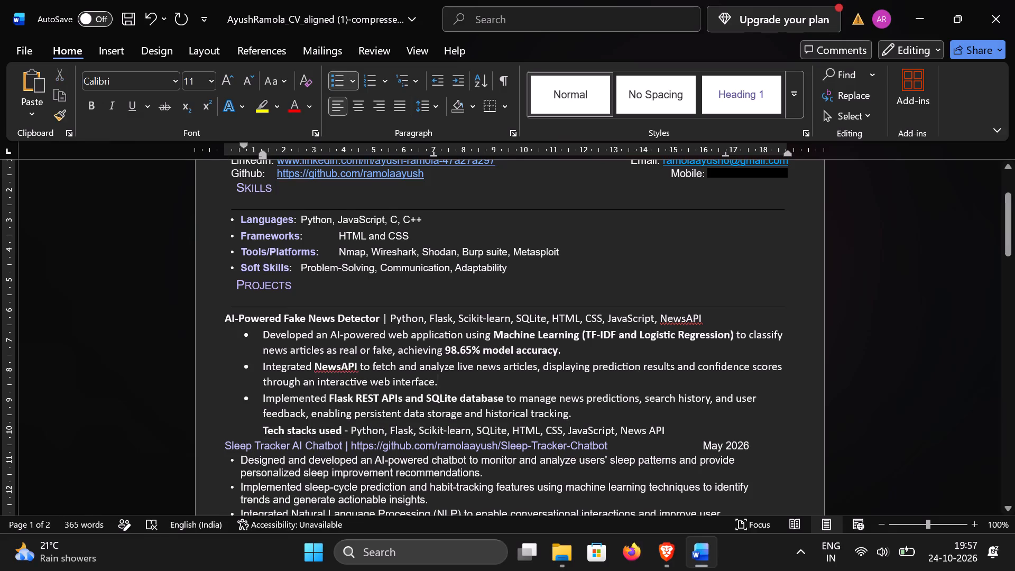
scroll(344, 361, "up", 1)
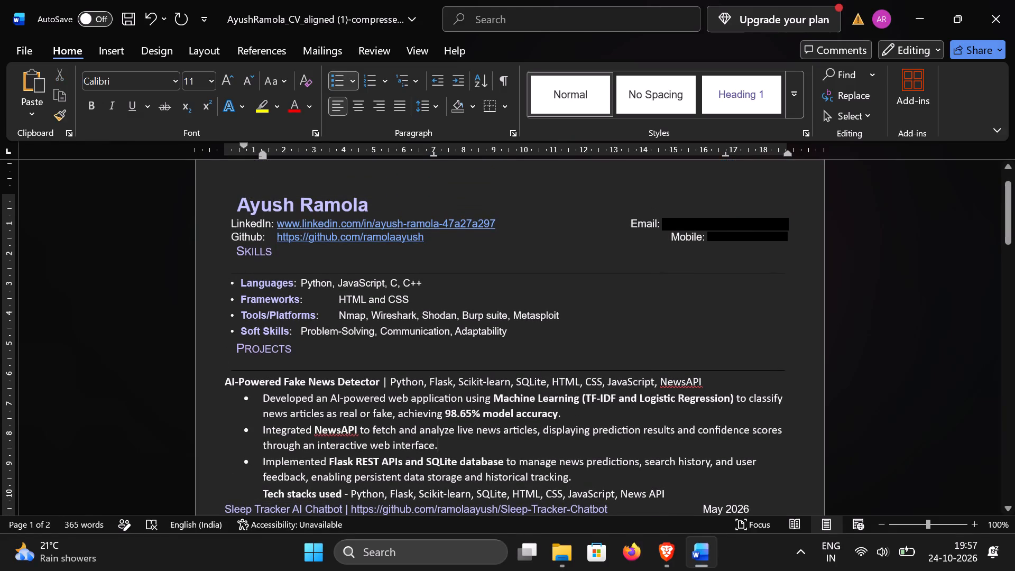
left_click(284, 376)
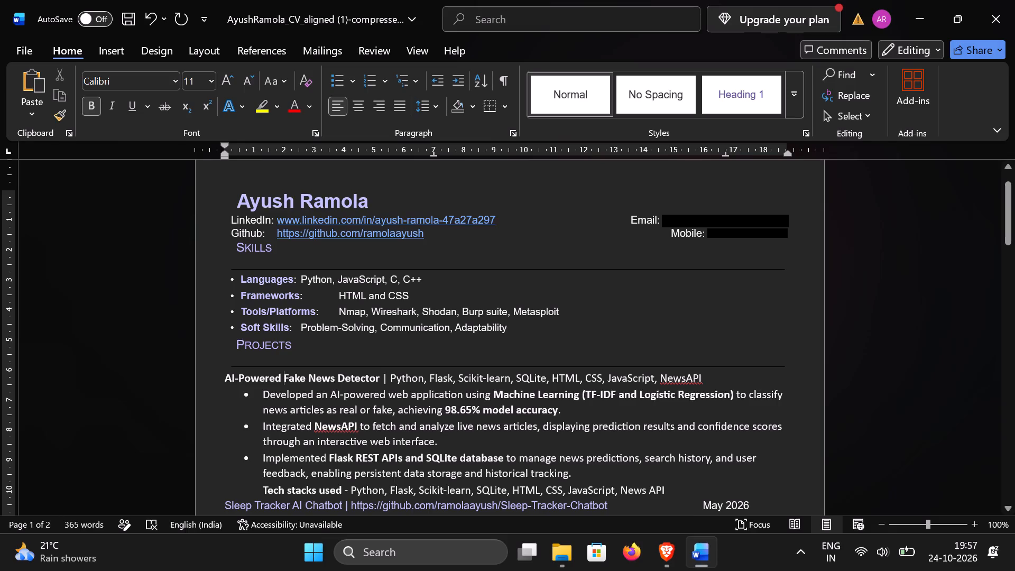
scroll(284, 376, "down", 1)
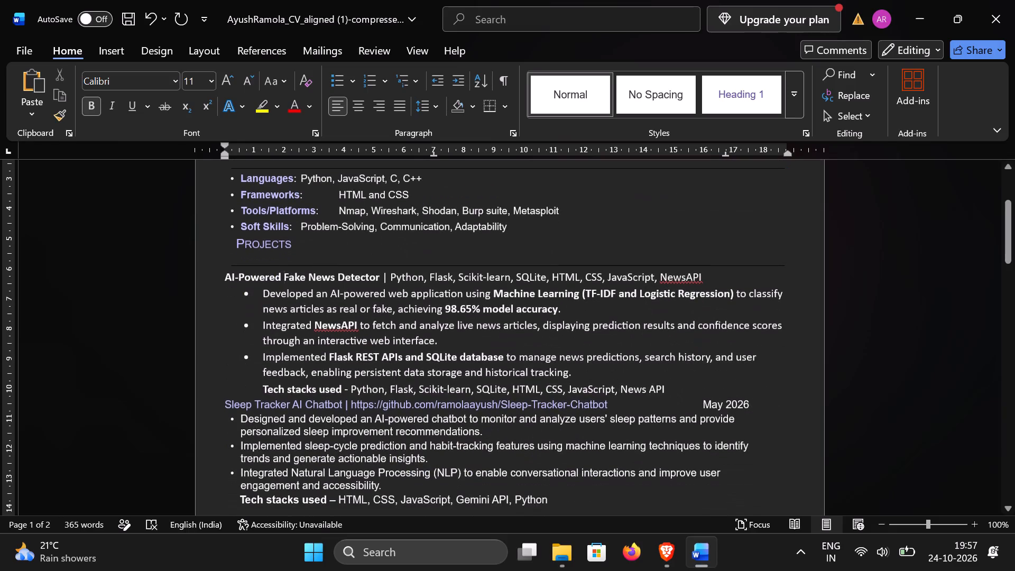
scroll(272, 377, "up", 1)
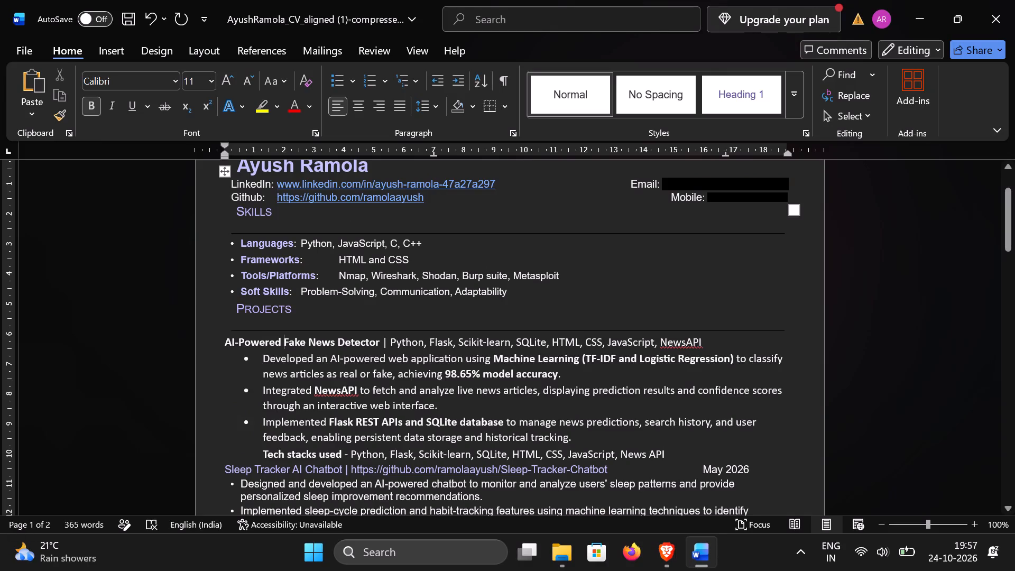
left_click_drag(223, 160, 228, 159)
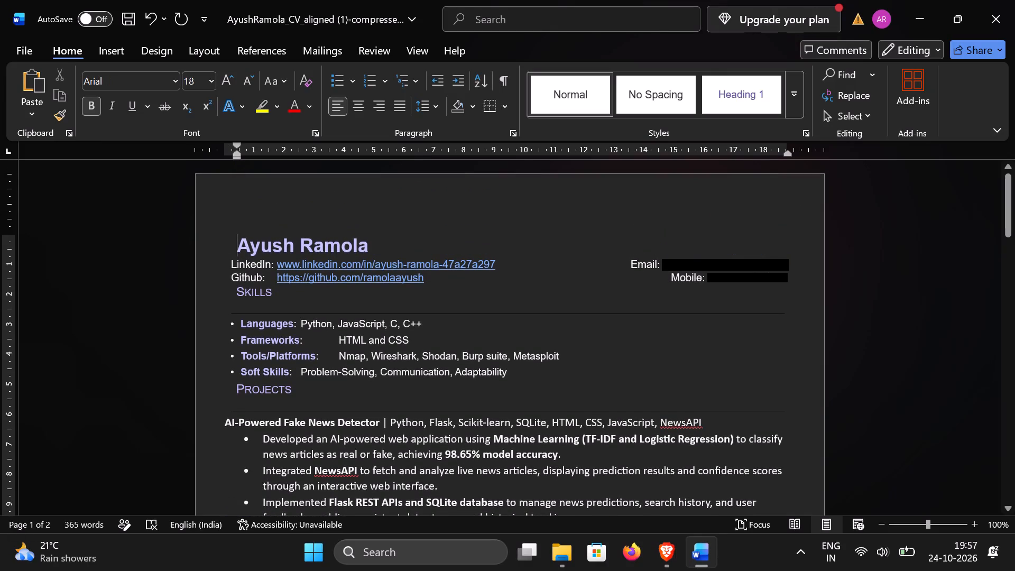
scroll(239, 201, "down", 1)
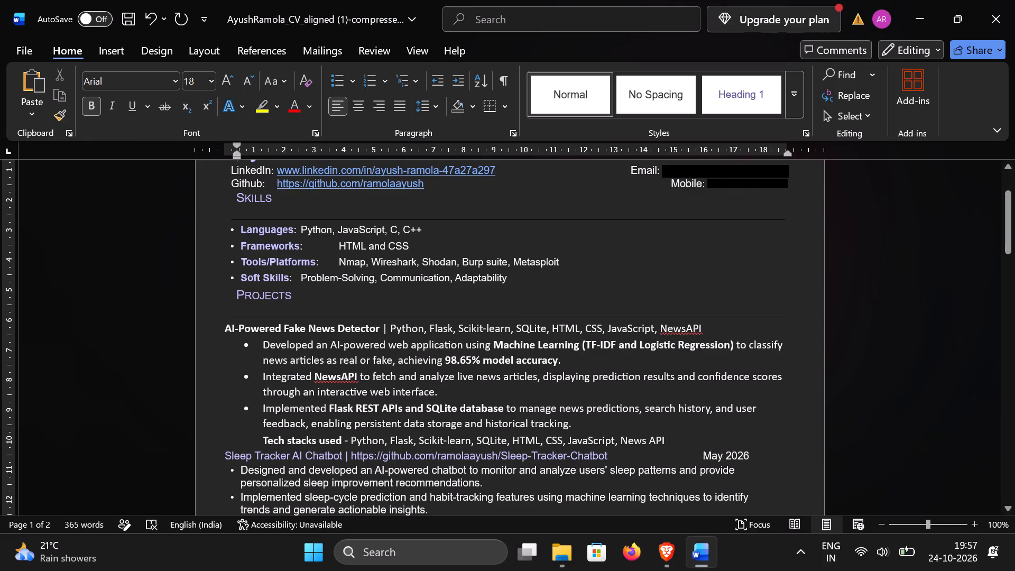
Remove the bold formatting from the "AI-Powered Fake News Detector" project title.
left_click(223, 331)
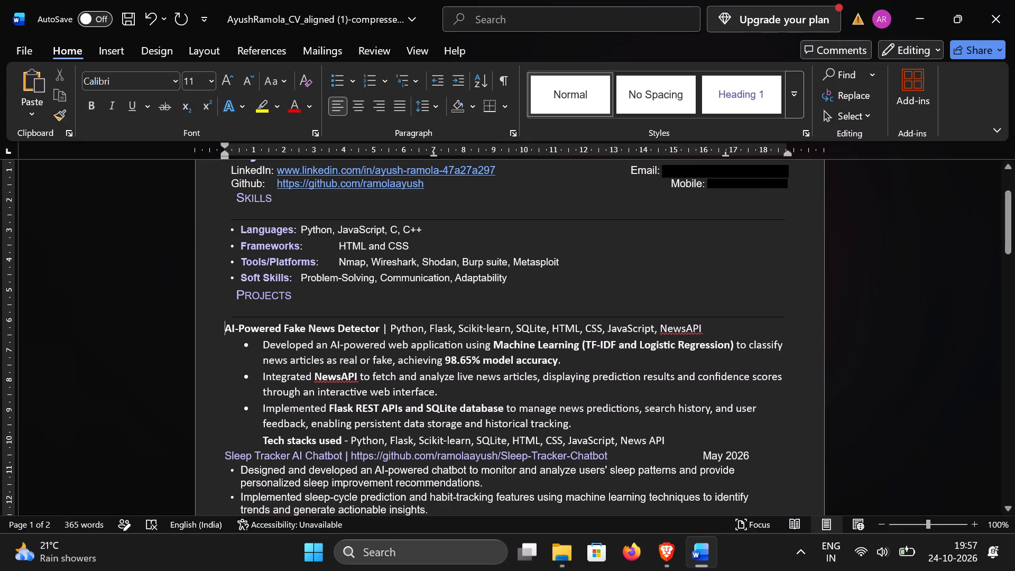
left_click_drag(224, 330, 365, 328)
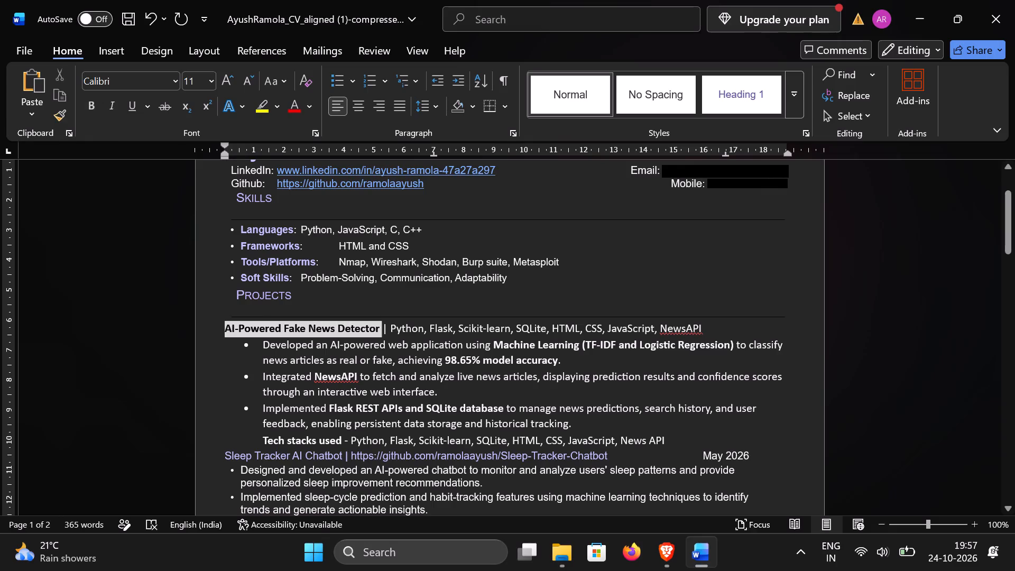
left_click_drag(365, 328, 371, 328)
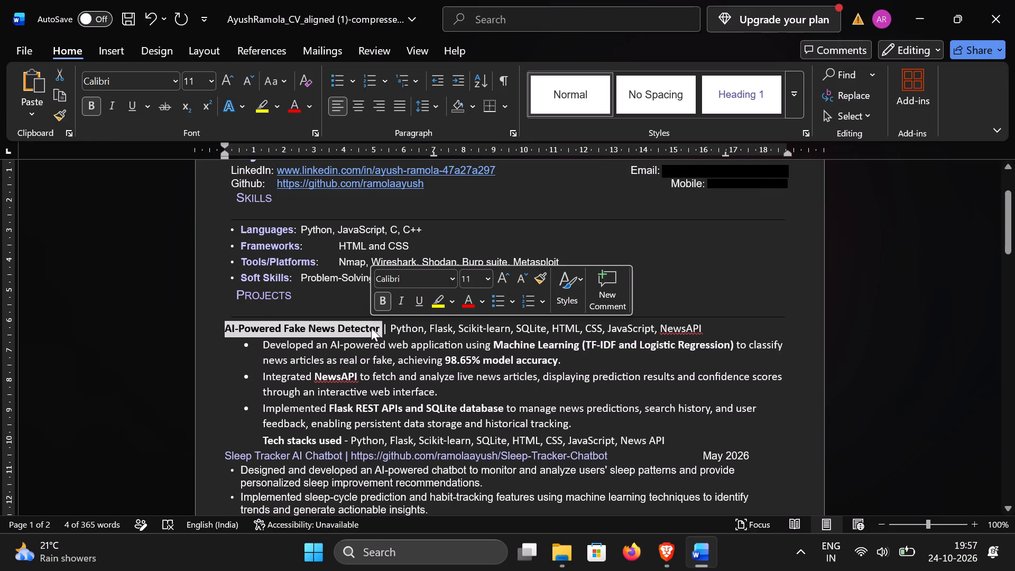
left_click(381, 291)
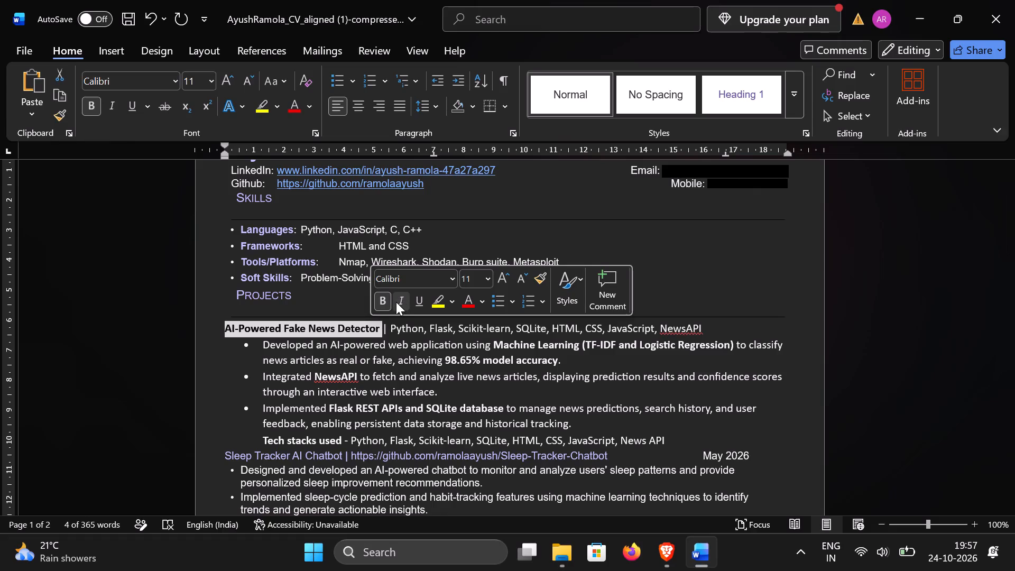
left_click(384, 308)
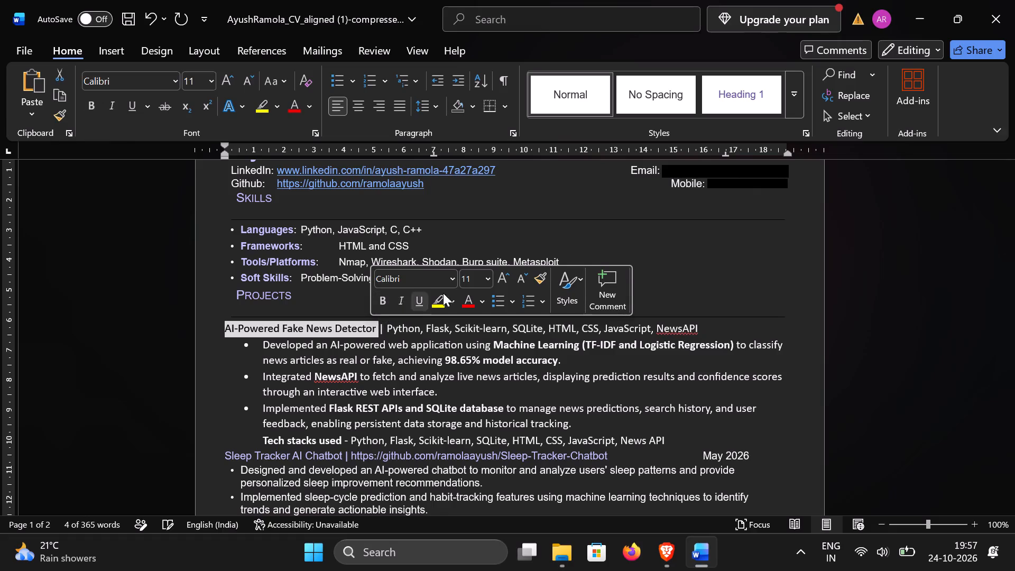
Examine the font colour choices for the "AI-Powered Fake News Detector" title without applying one.
left_click(482, 301)
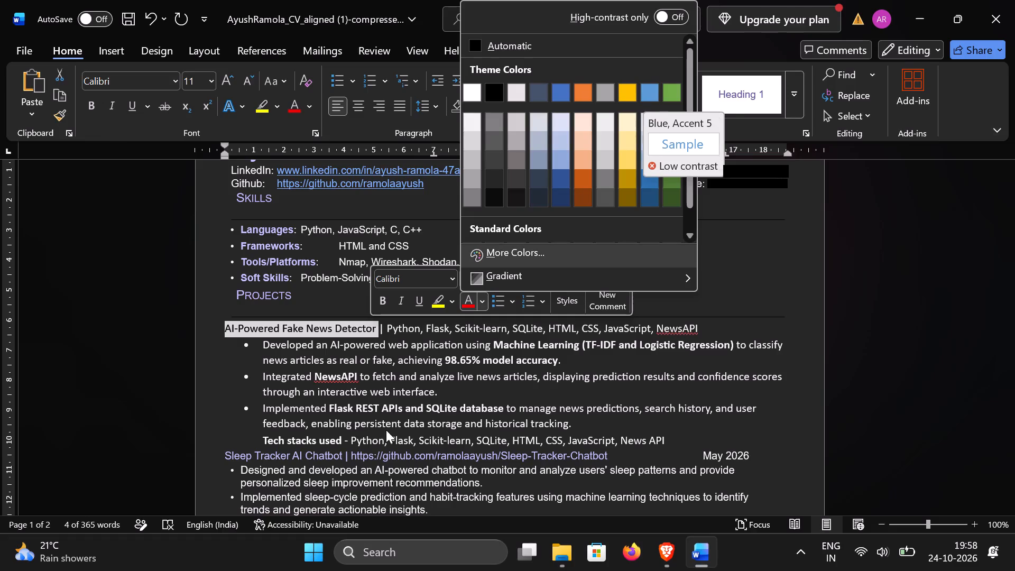
left_click(752, 203)
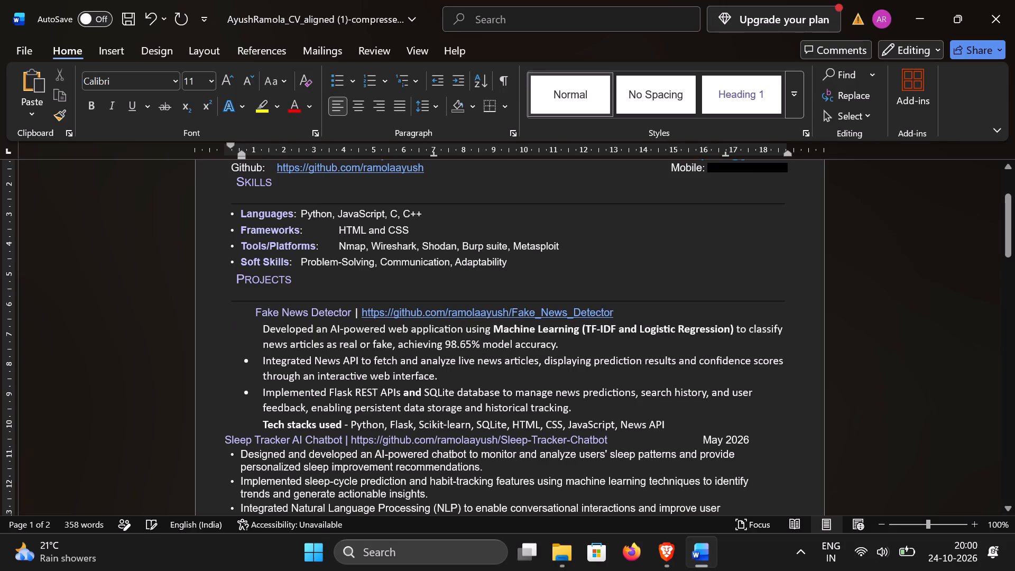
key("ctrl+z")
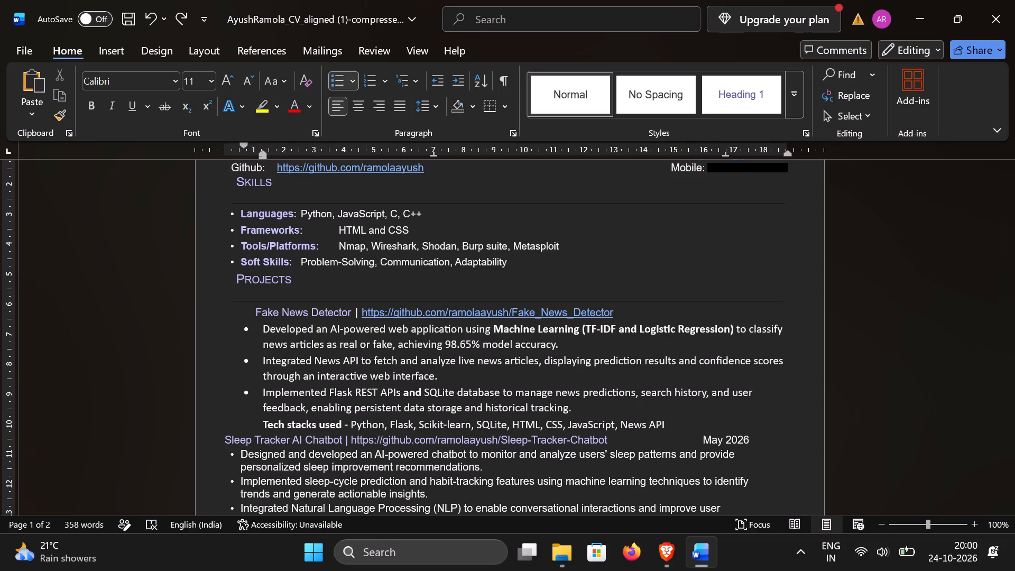
Review the layout of the rest of the CV, from the Projects section through Certificates, Achievement and Education on page two.
scroll(327, 411, "down", 1)
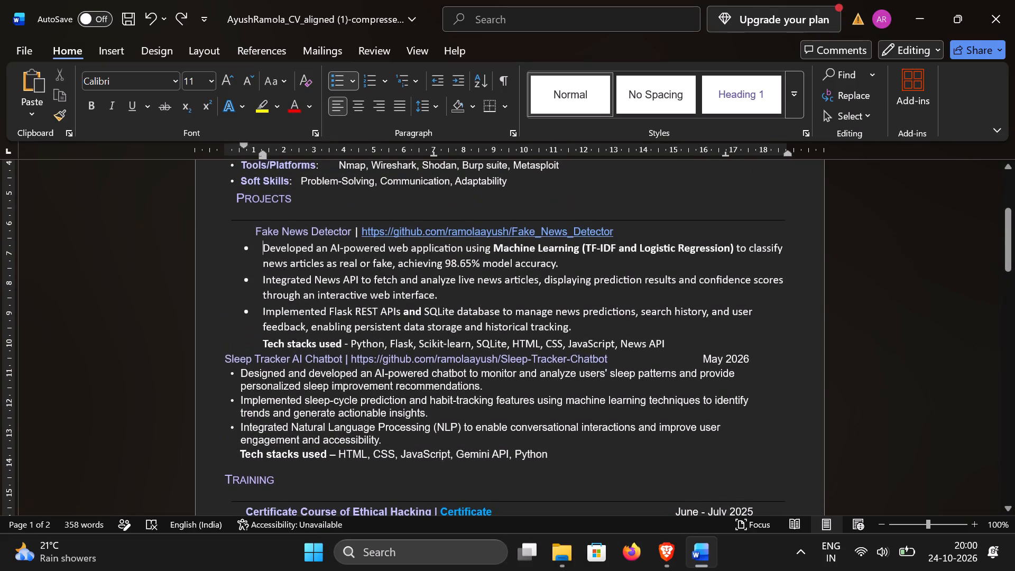
scroll(384, 434, "up", 1)
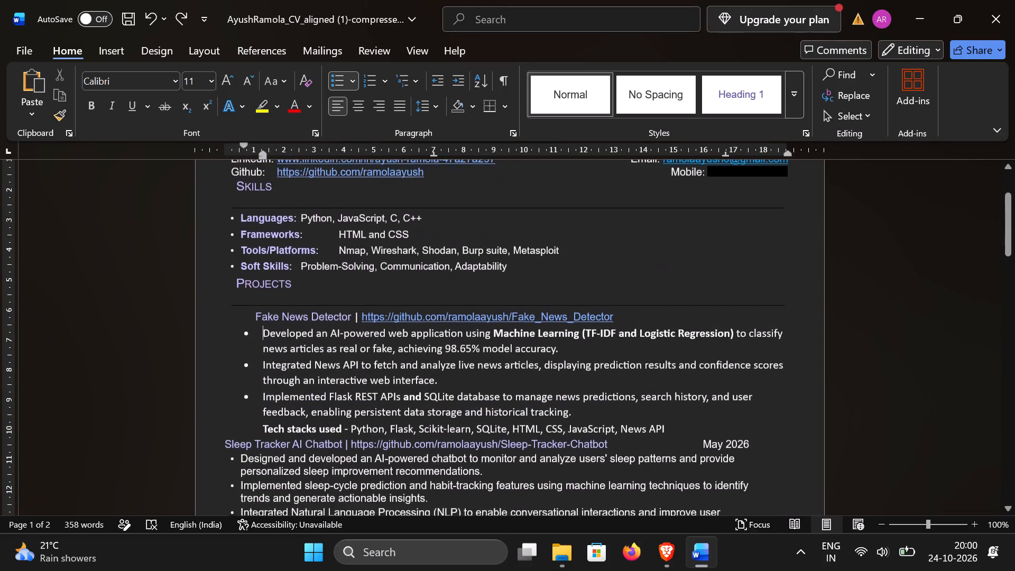
scroll(777, 453, "down", 1)
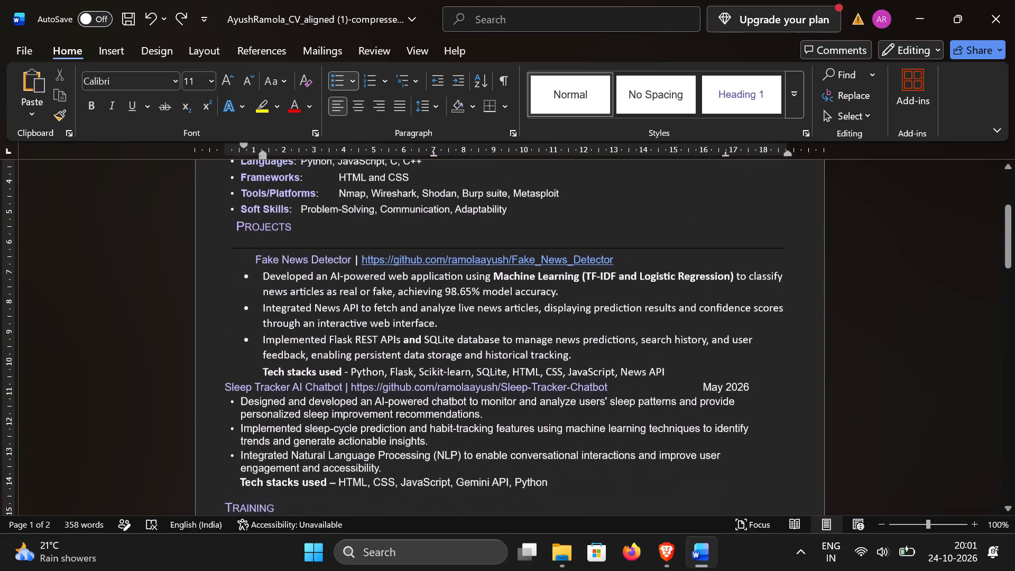
scroll(777, 453, "down", 1)
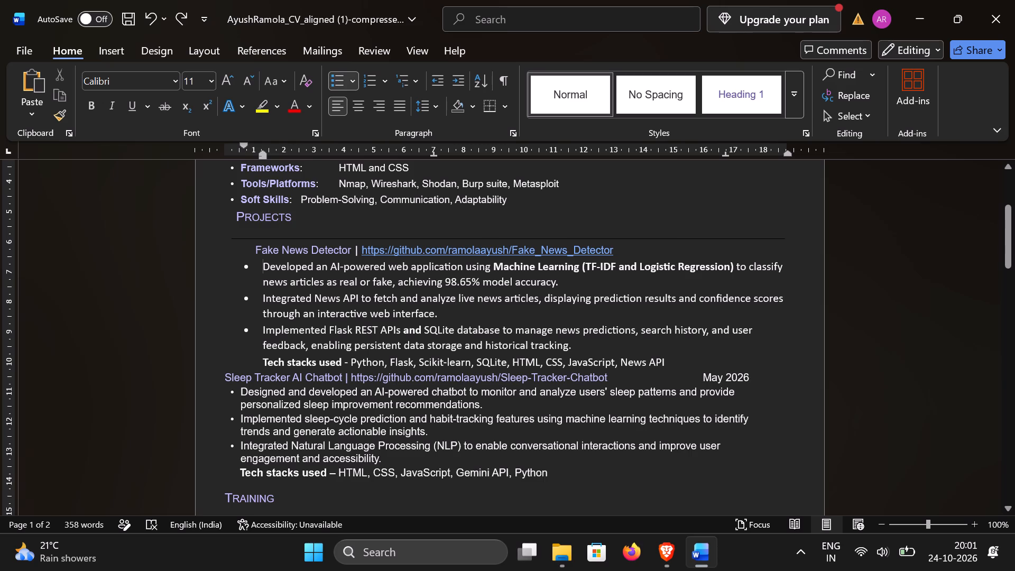
scroll(785, 379, "down", 1)
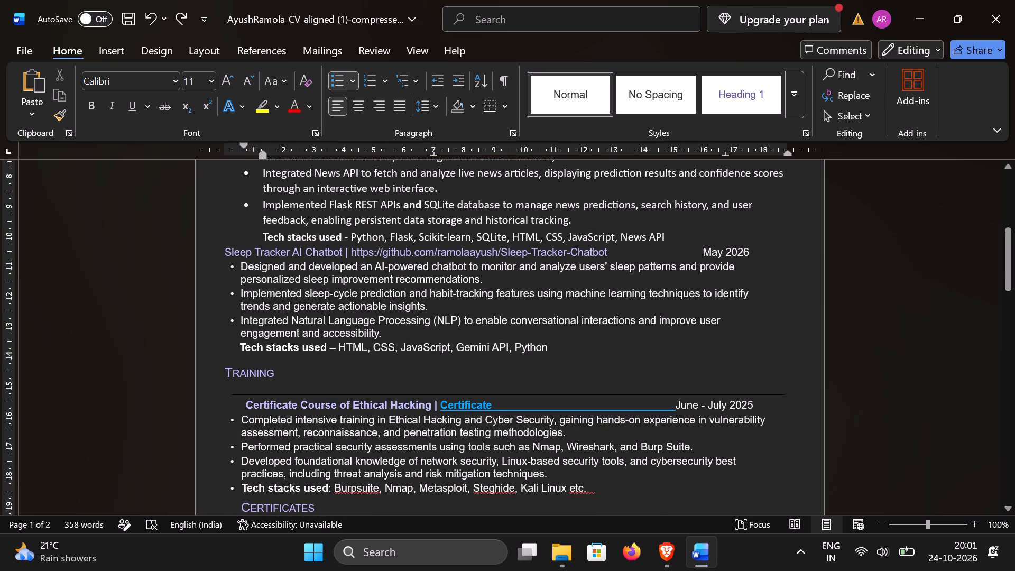
scroll(781, 420, "right", 1)
scroll(781, 420, "down", 2)
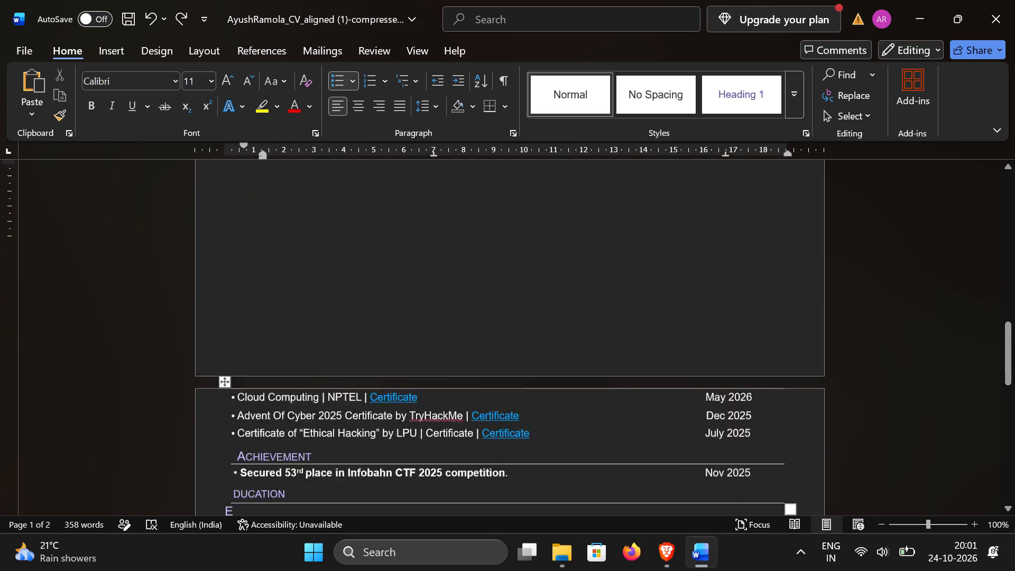
scroll(781, 420, "down", 1)
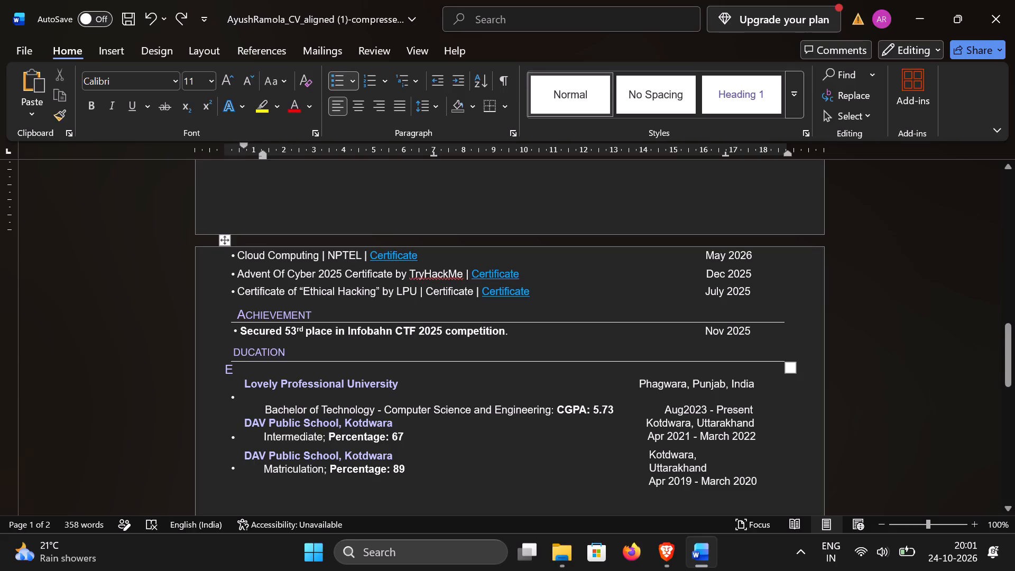
scroll(546, 392, "up", 1)
scroll(546, 392, "down", 1)
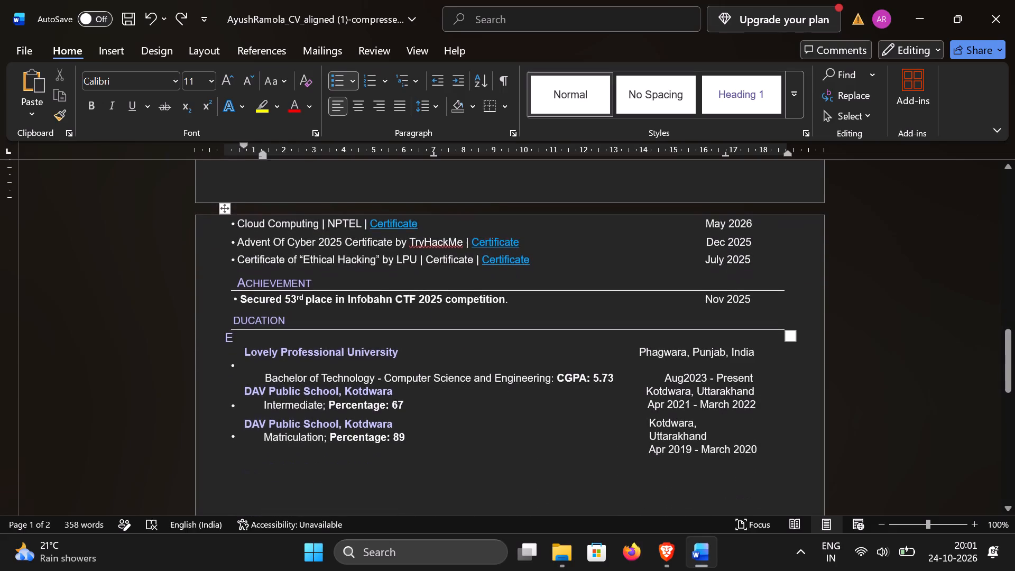
Remove the bold formatting from "Machine Learning (TF-IDF and Logistic Regression)" in the first Fake News Detector bullet.
scroll(546, 392, "up", 4)
scroll(611, 449, "up", 1)
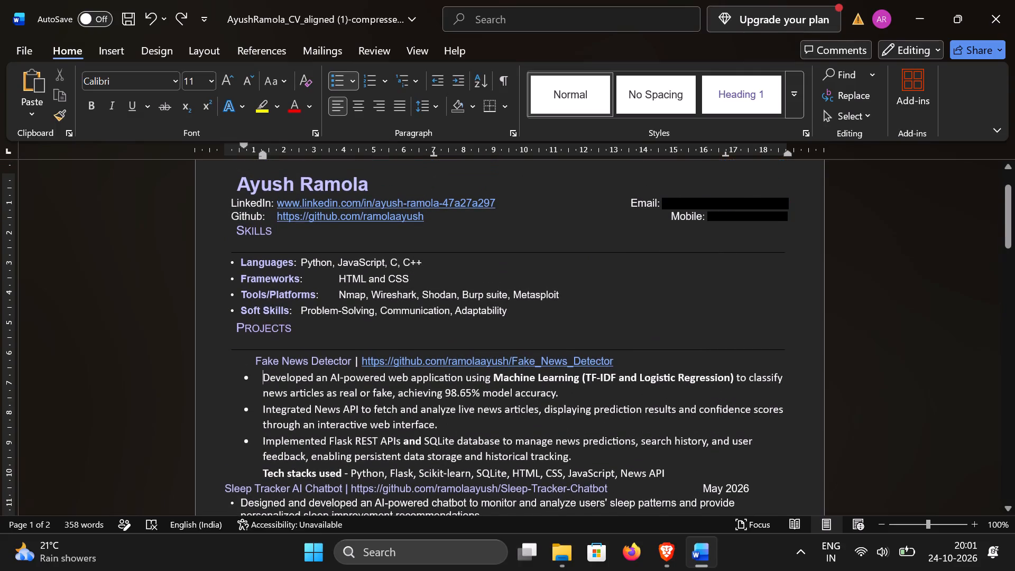
scroll(596, 412, "up", 1)
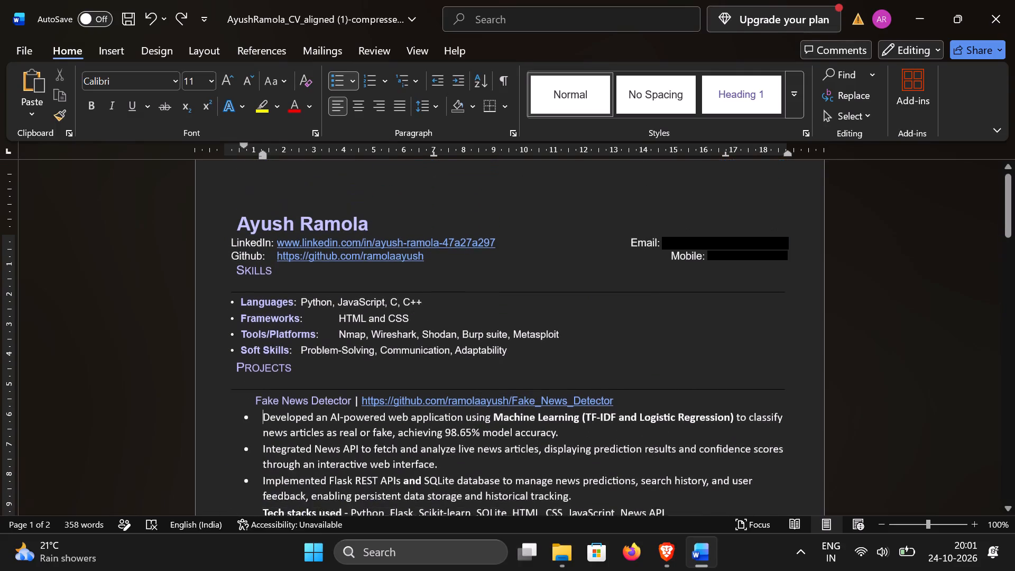
scroll(596, 412, "up", 1)
left_click_drag(493, 436, 583, 436)
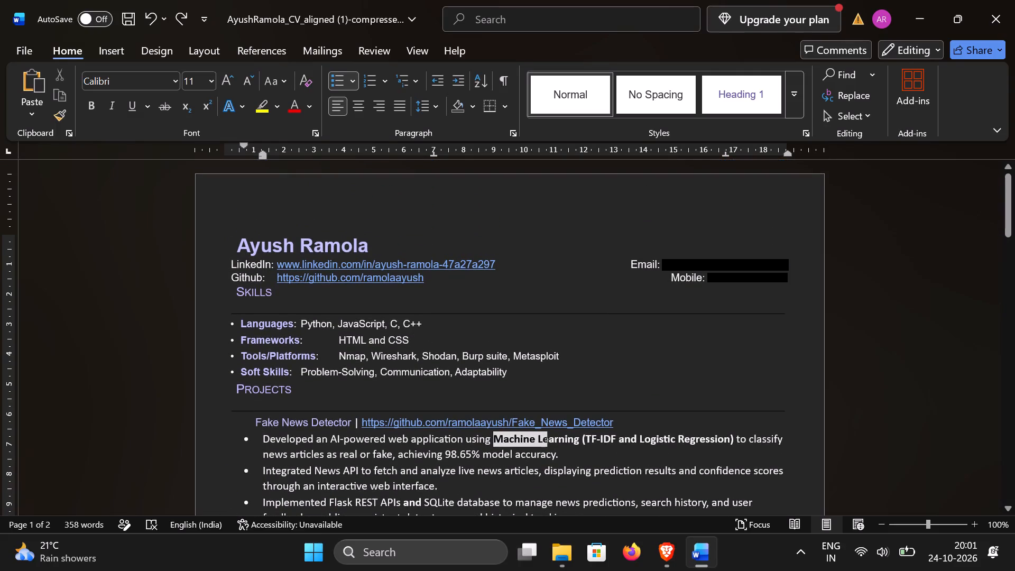
left_click_drag(583, 436, 736, 439)
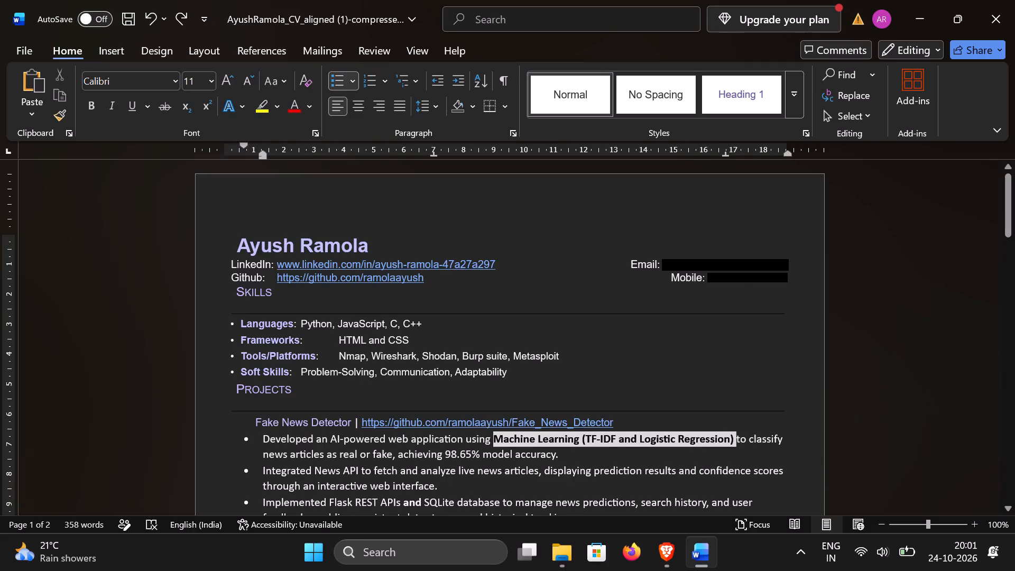
left_click_drag(736, 439, 734, 439)
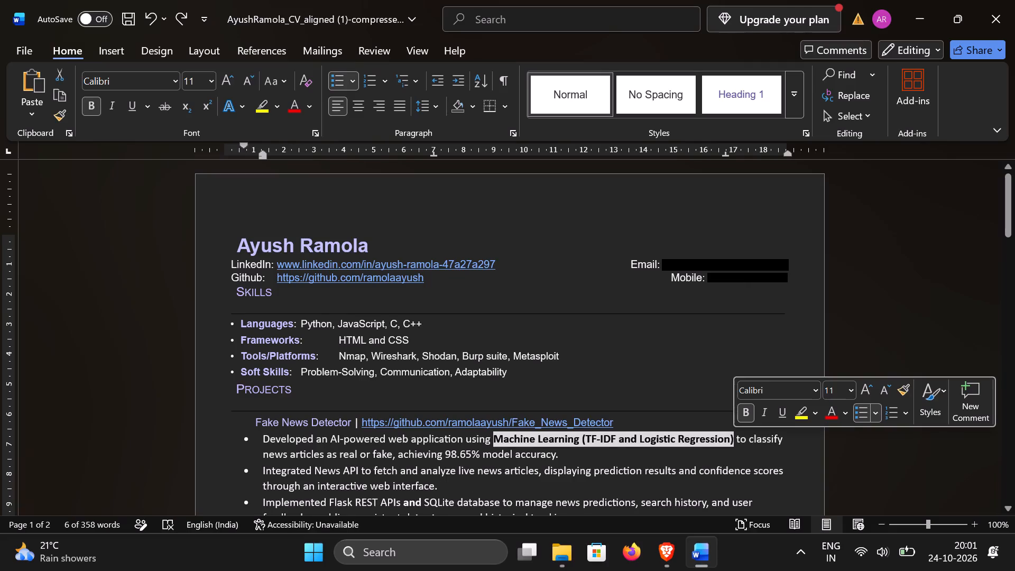
left_click(745, 420)
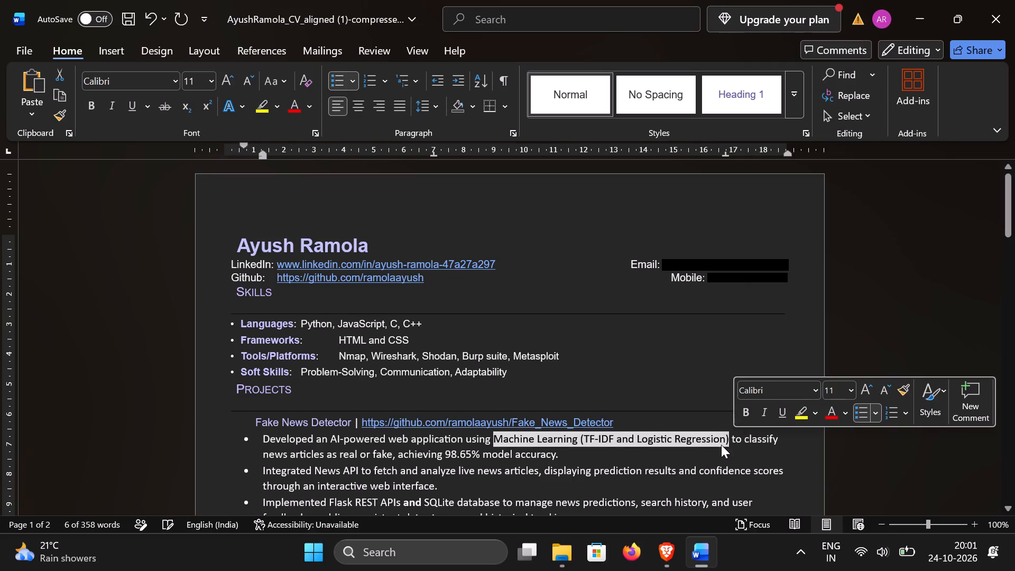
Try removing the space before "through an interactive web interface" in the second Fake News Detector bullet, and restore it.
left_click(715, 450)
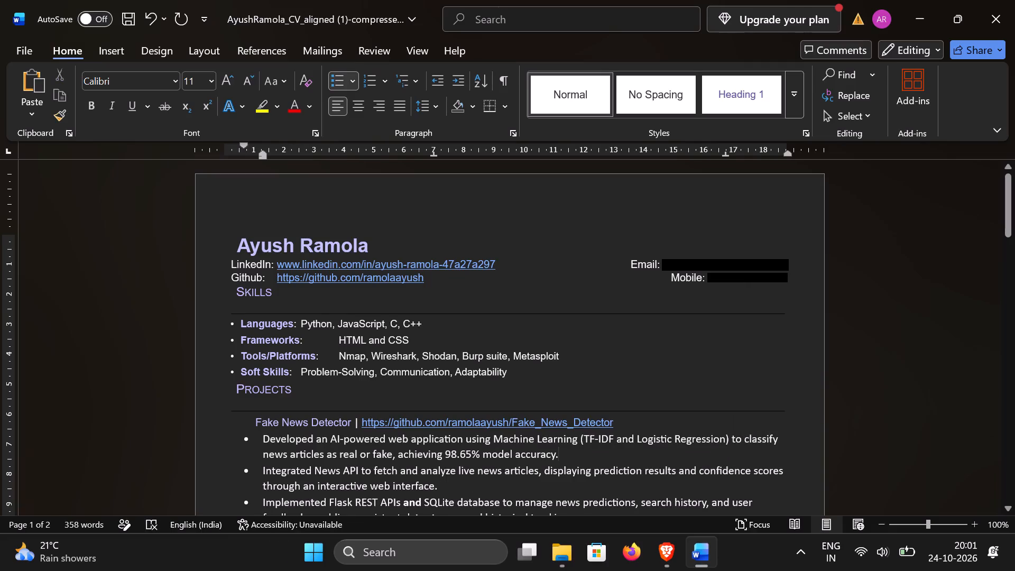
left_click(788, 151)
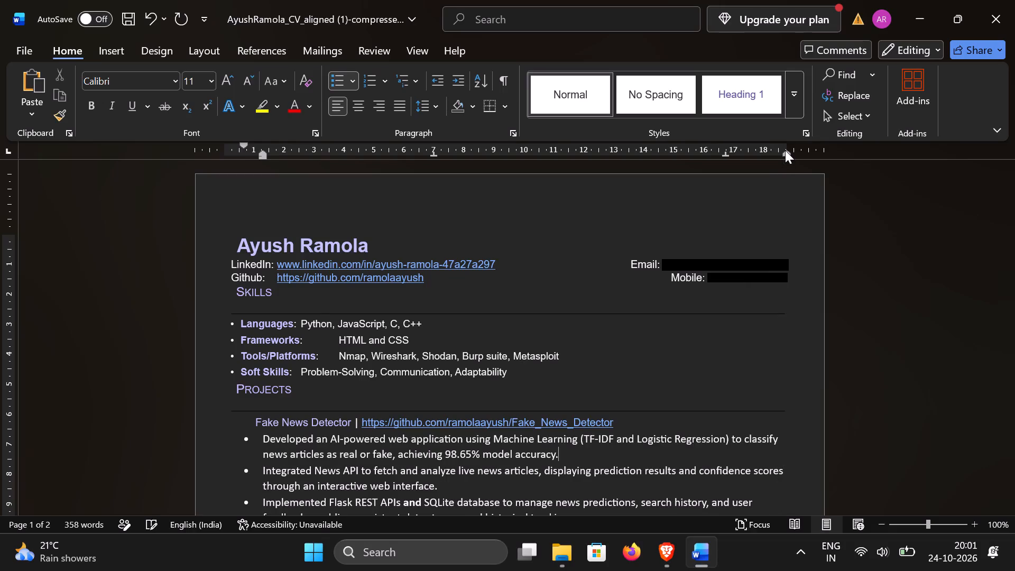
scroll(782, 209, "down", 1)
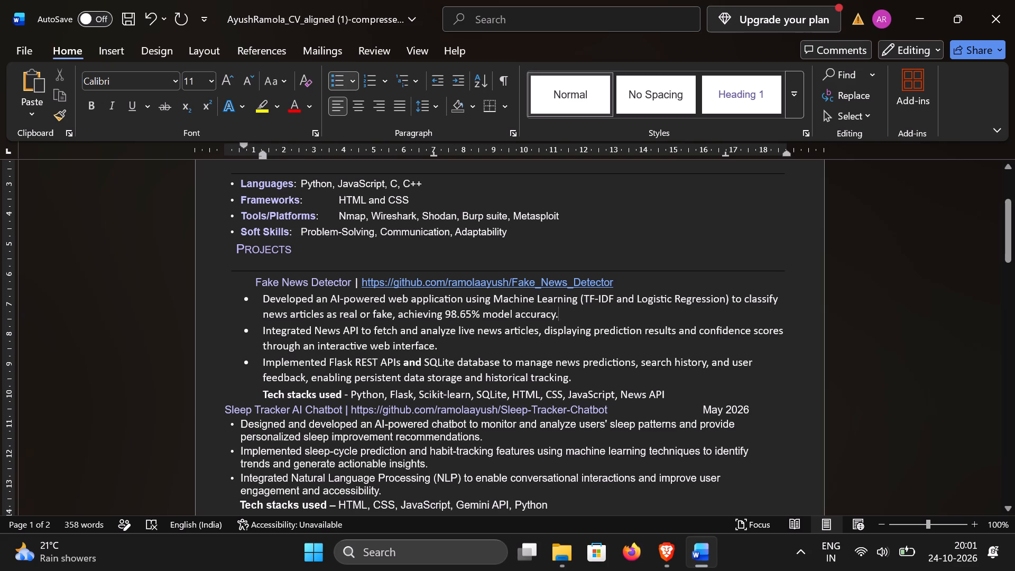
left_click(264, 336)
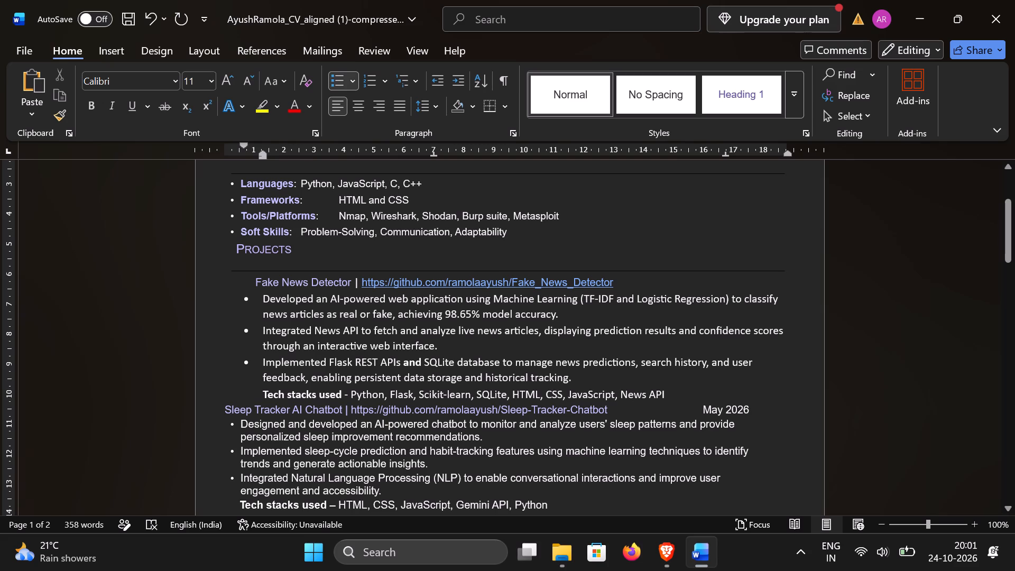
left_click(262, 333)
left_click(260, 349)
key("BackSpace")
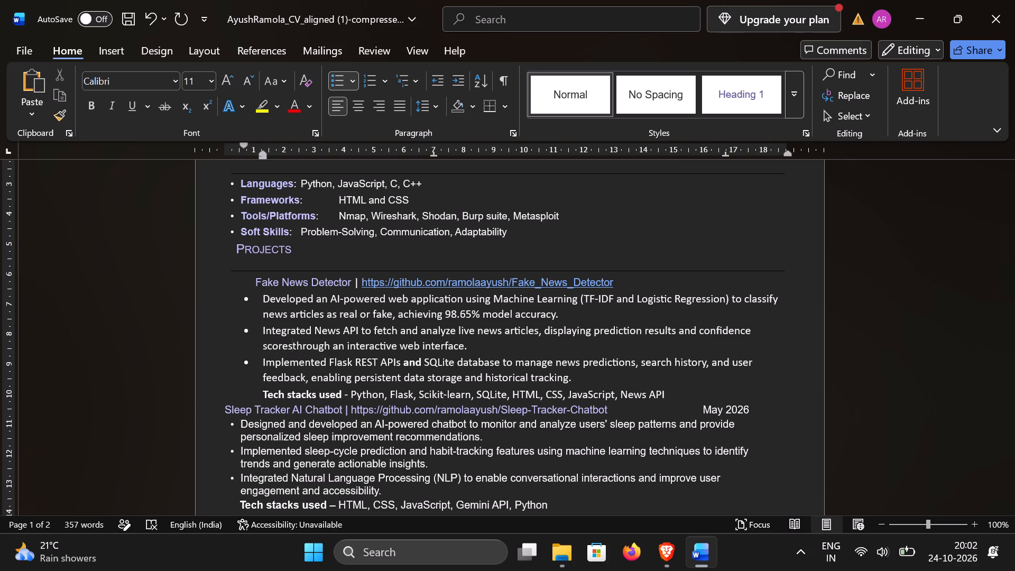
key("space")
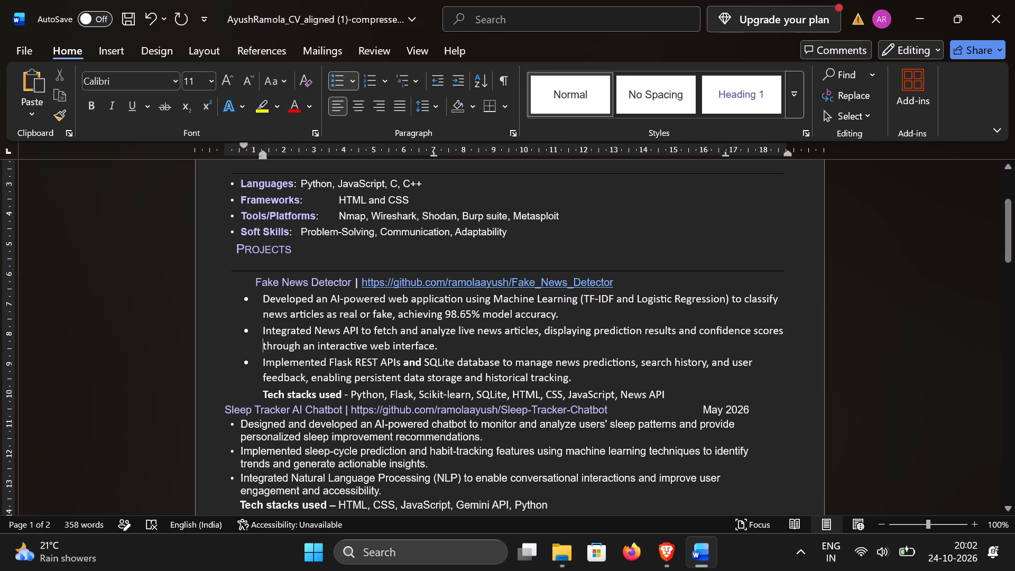
Move the right indent of the second Fake News Detector bullet inward to about the 18 mark on the ruler.
left_click(786, 326)
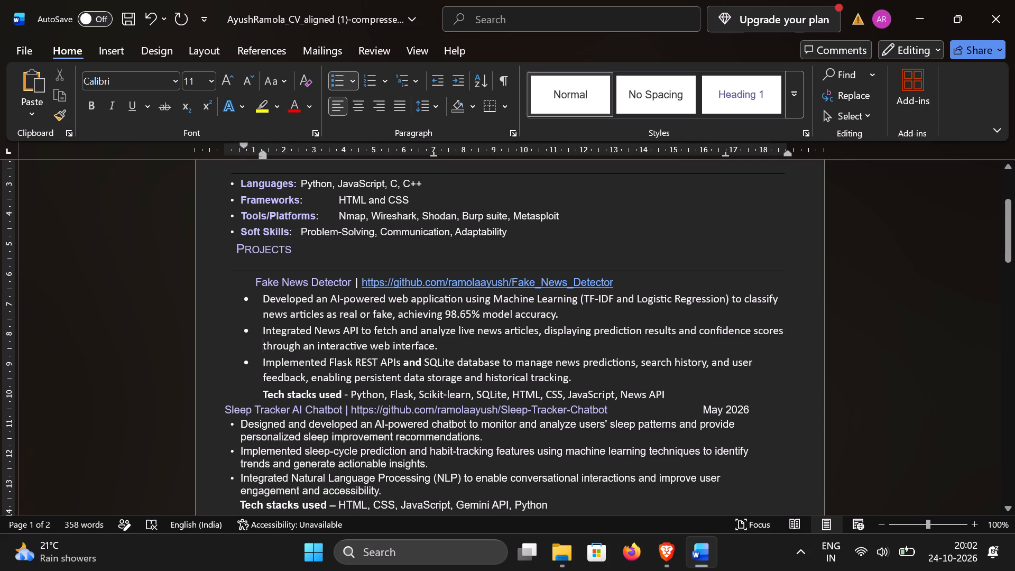
left_click(786, 327)
left_click(783, 327)
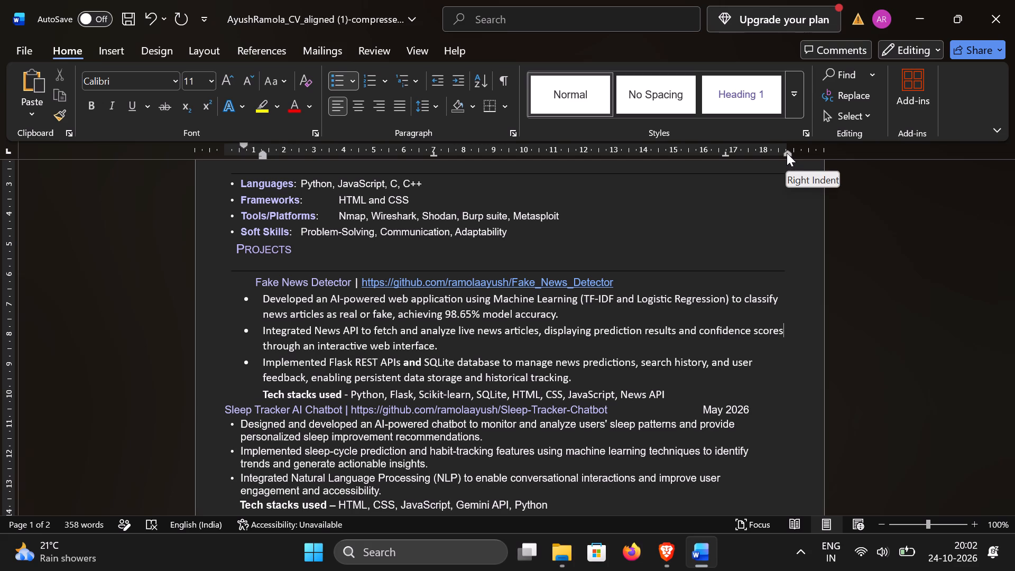
left_click(787, 153)
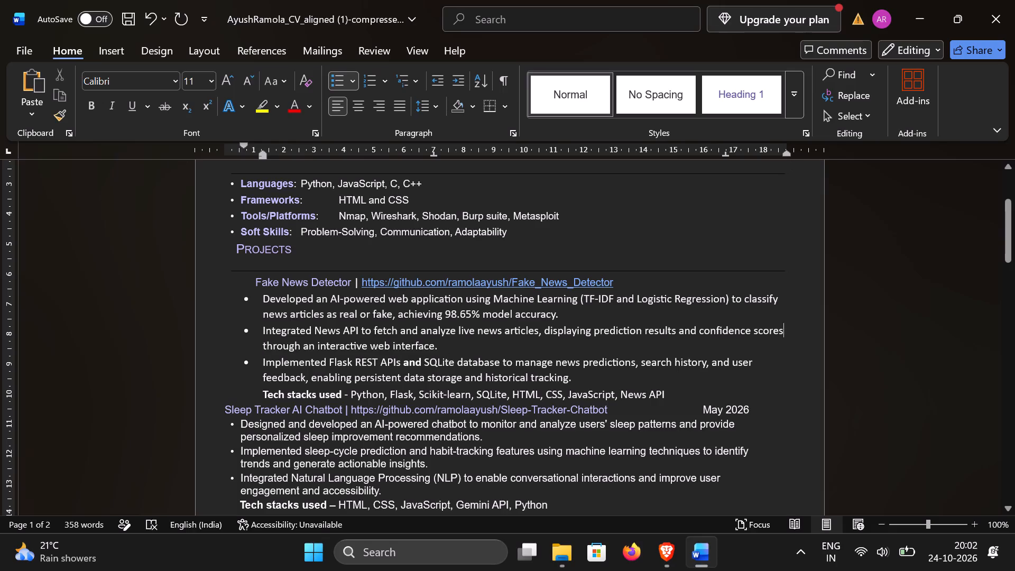
scroll(797, 286, "down", 1)
scroll(797, 286, "up", 1)
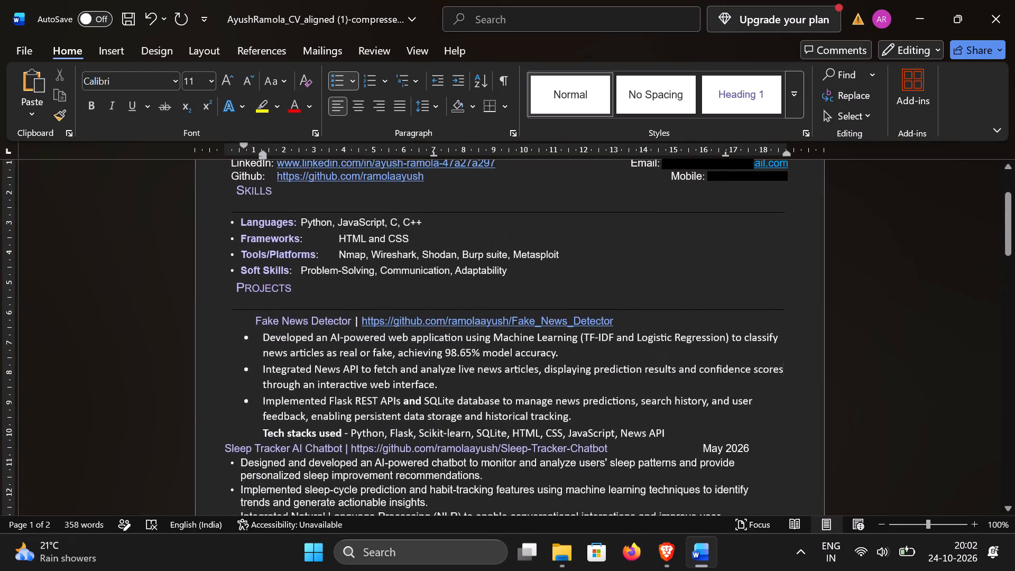
scroll(795, 299, "down", 1)
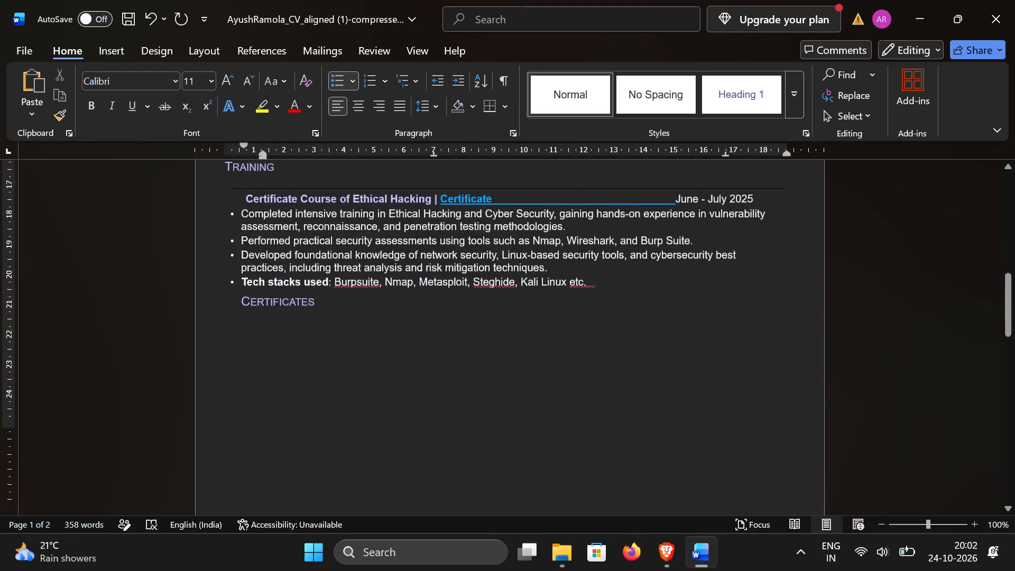
scroll(795, 299, "down", 2)
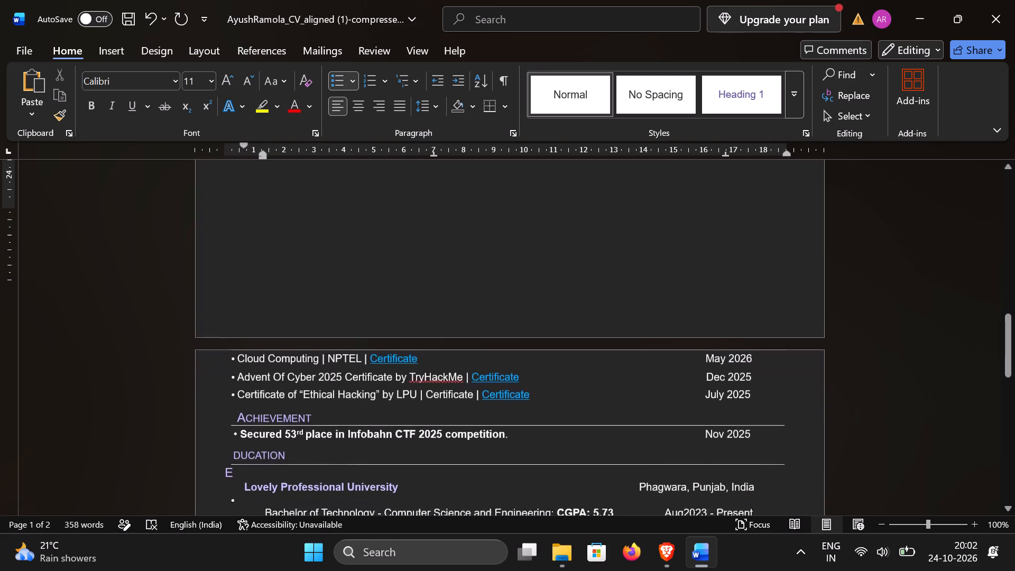
scroll(795, 299, "down", 1)
scroll(795, 299, "up", 2)
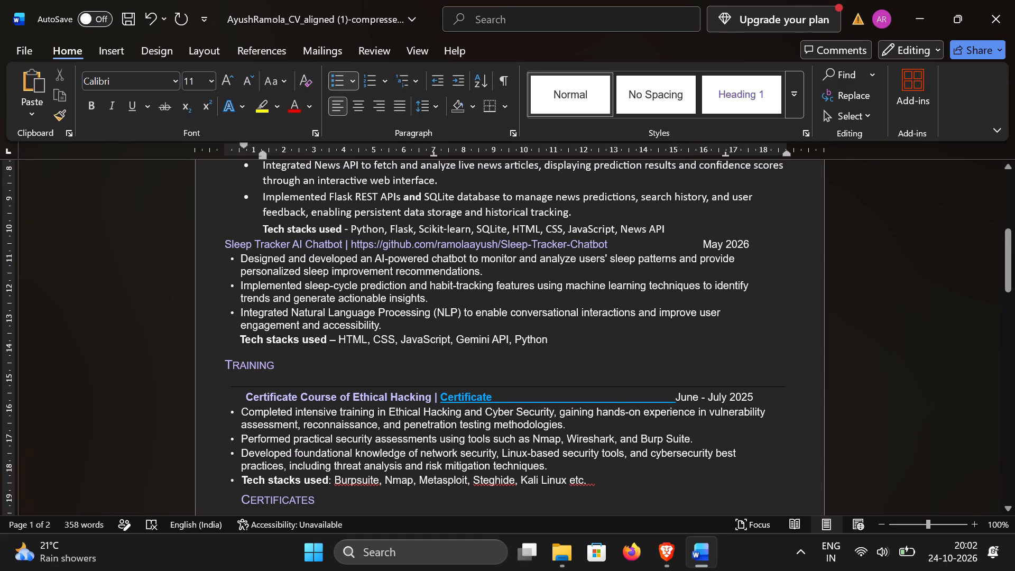
scroll(778, 229, "up", 1)
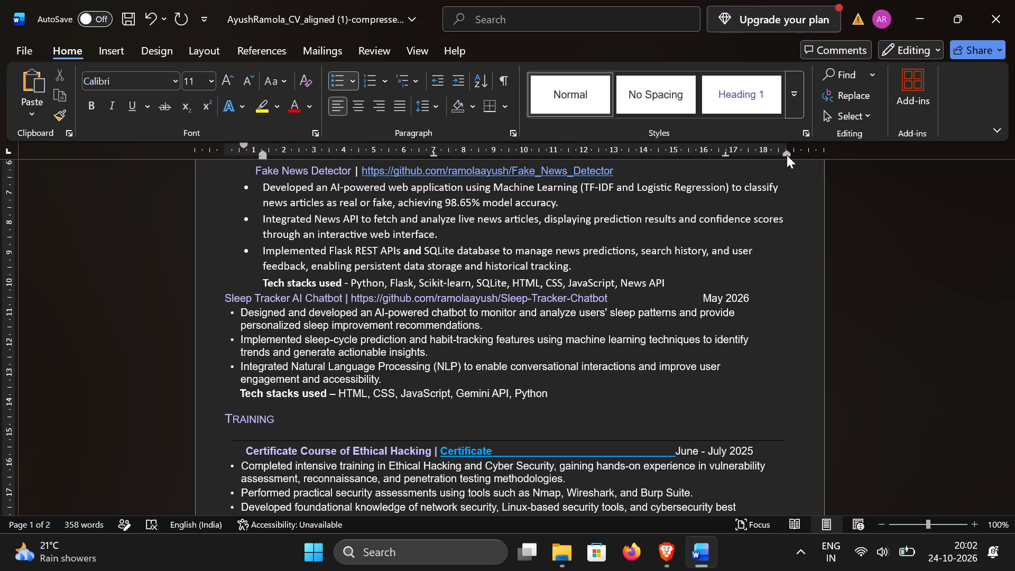
left_click_drag(787, 155, 785, 155)
left_click_drag(785, 155, 782, 158)
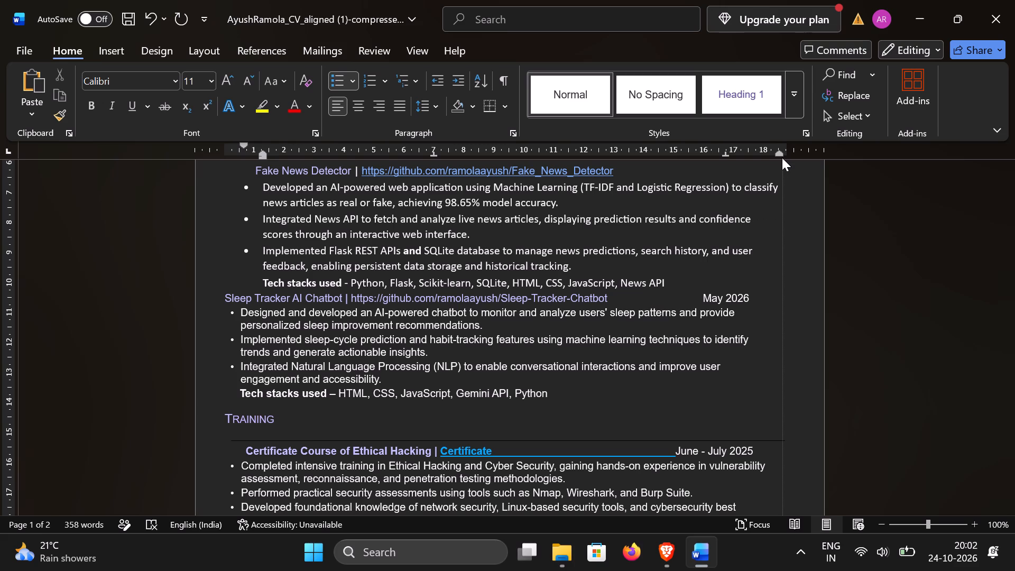
left_click_drag(782, 158, 776, 161)
left_click_drag(776, 161, 772, 163)
left_click_drag(772, 163, 765, 167)
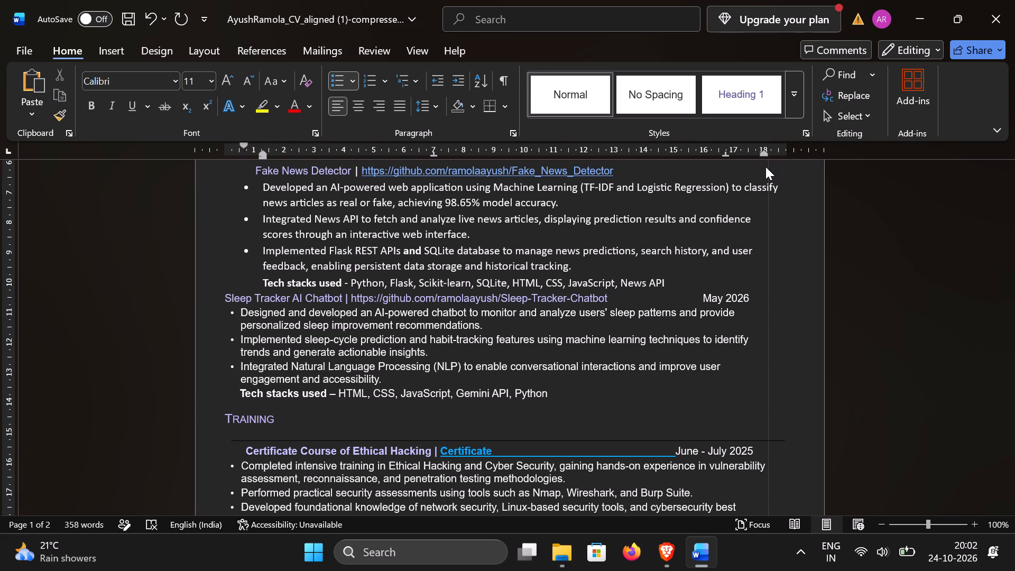
left_click_drag(765, 167, 762, 168)
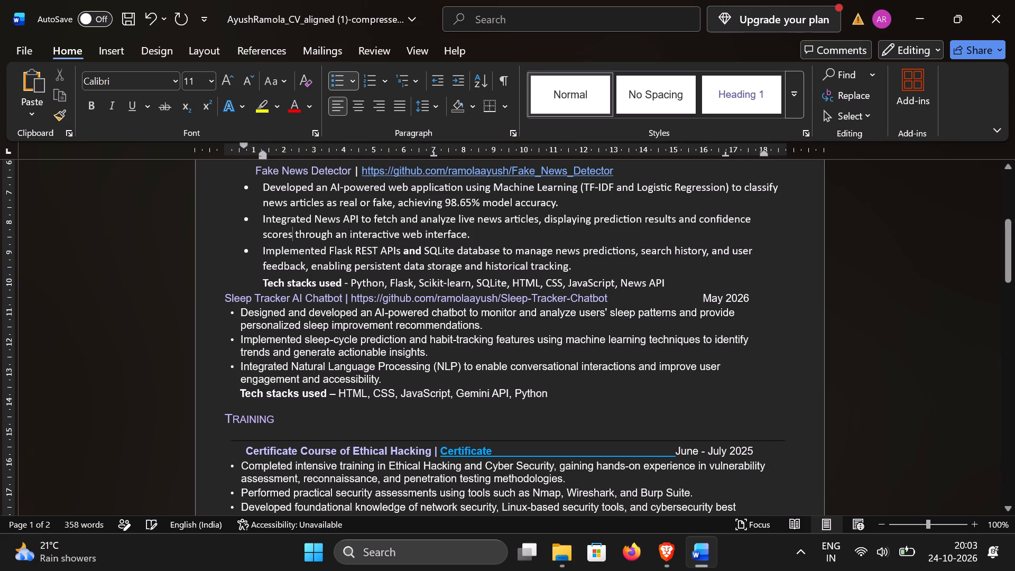
Review the CV layout from the Projects and Training sections through Certificates, Achievement and Education on page two.
scroll(777, 288, "down", 3)
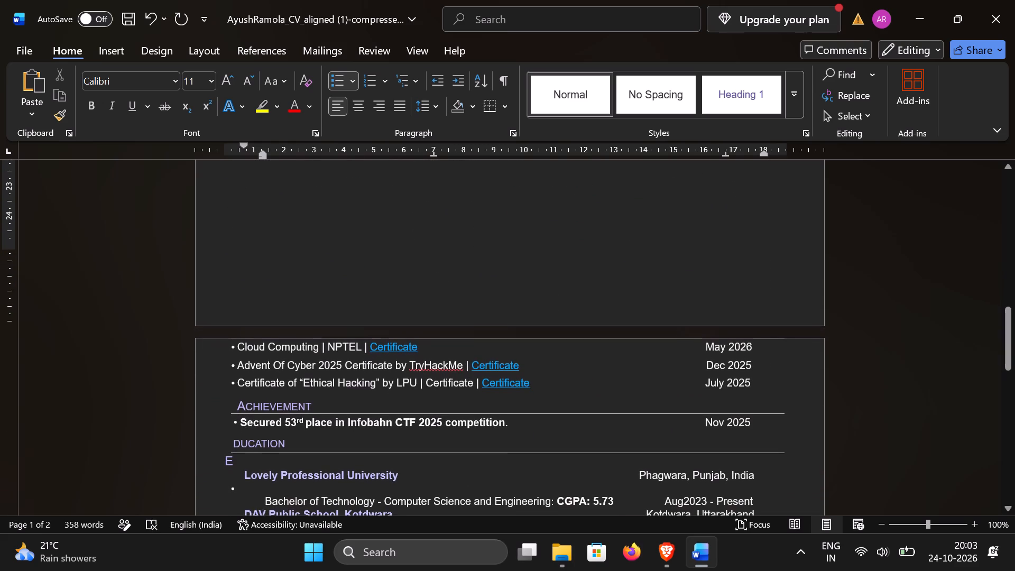
scroll(777, 288, "up", 1)
scroll(772, 353, "up", 1)
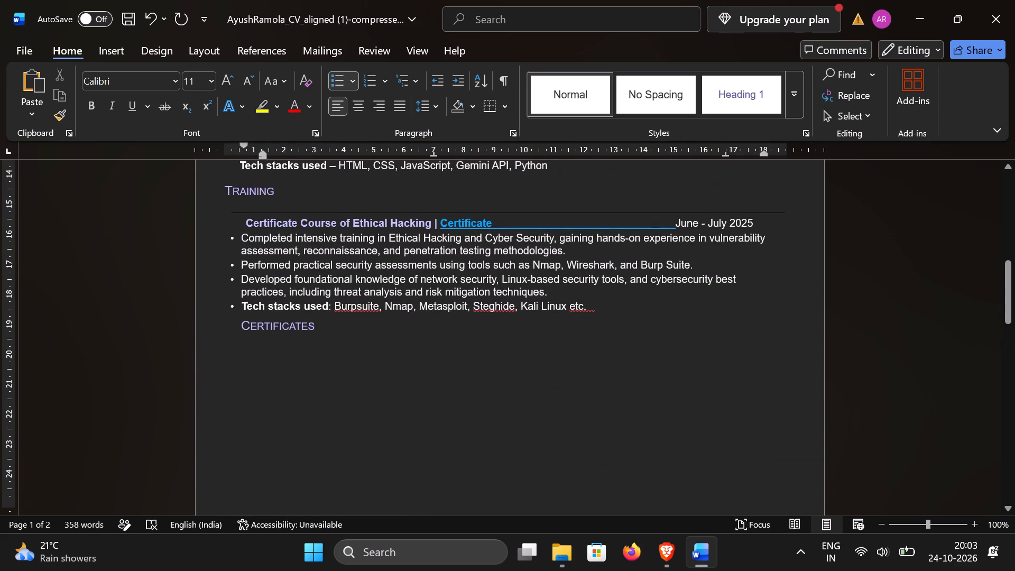
scroll(768, 371, "down", 3)
scroll(768, 371, "up", 6)
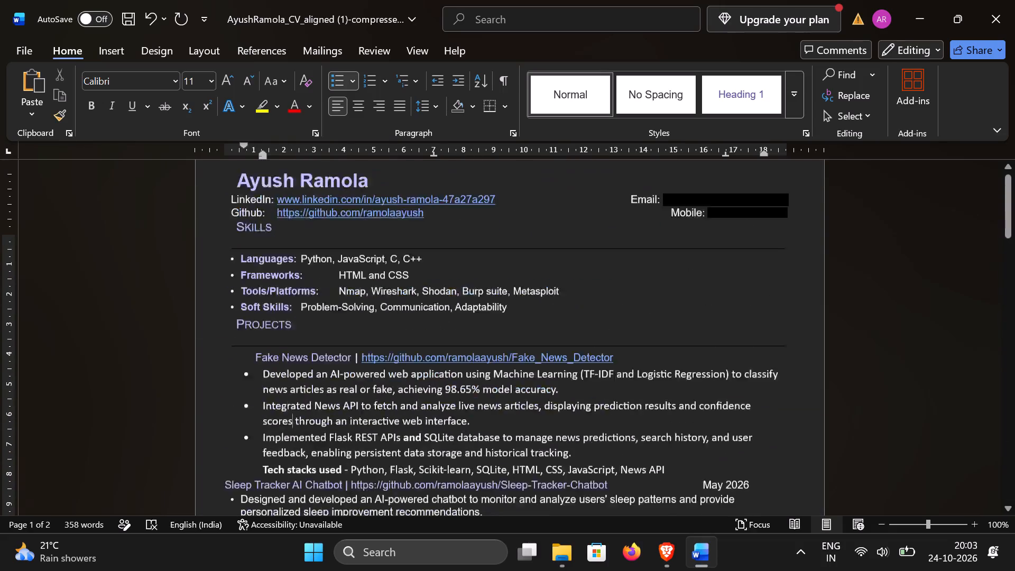
scroll(768, 371, "down", 2)
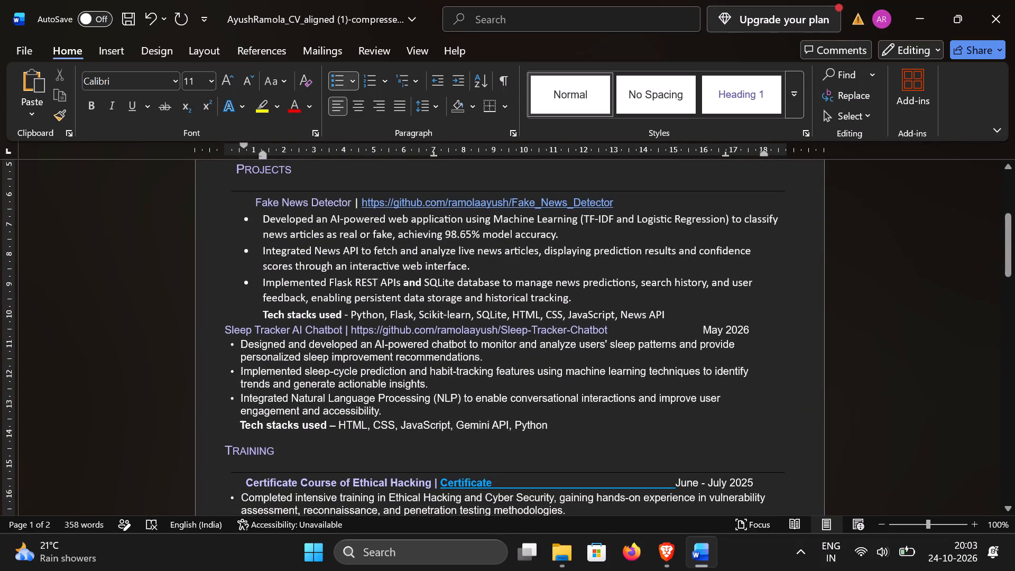
scroll(768, 371, "up", 1)
scroll(719, 366, "up", 1)
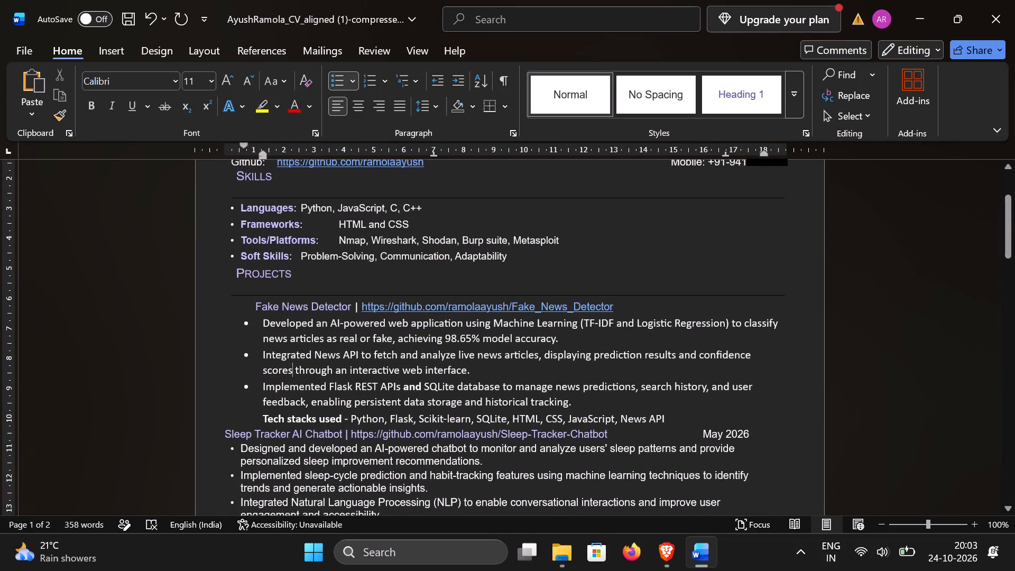
Remove the left indent of the Fake News Detector title line so it aligns with the Sleep Tracker AI Chatbot title.
left_click(254, 308)
key("BackSpace")
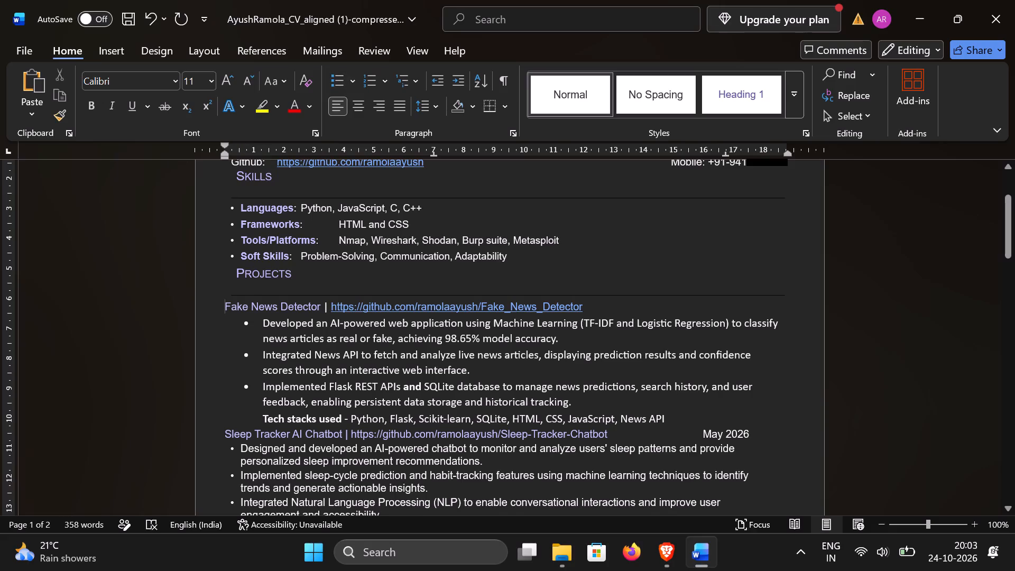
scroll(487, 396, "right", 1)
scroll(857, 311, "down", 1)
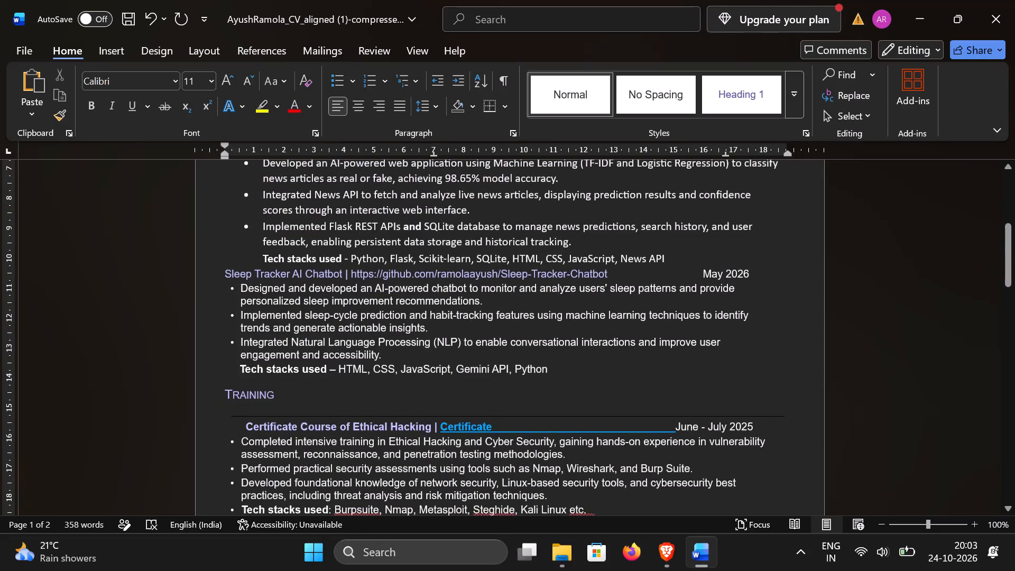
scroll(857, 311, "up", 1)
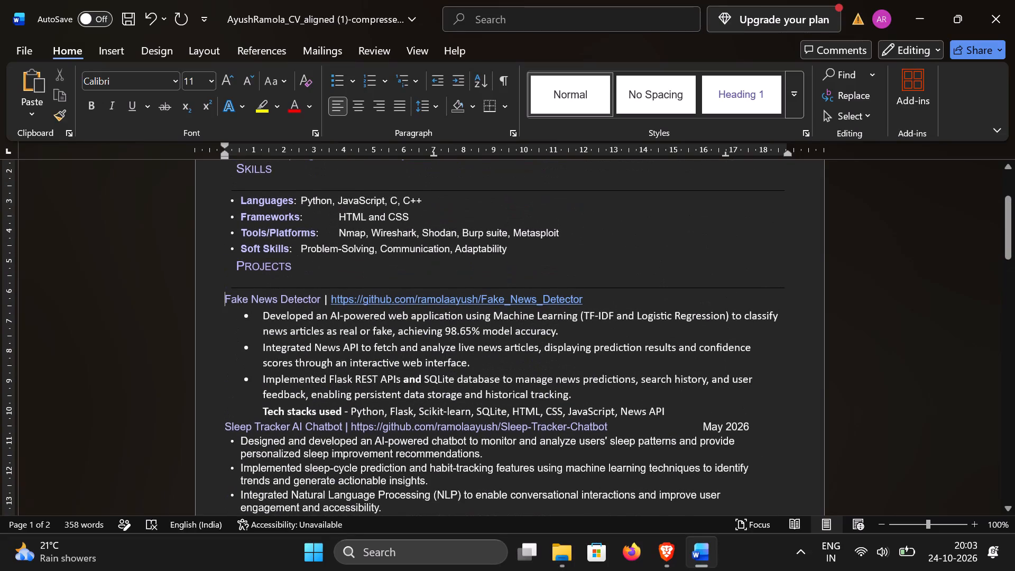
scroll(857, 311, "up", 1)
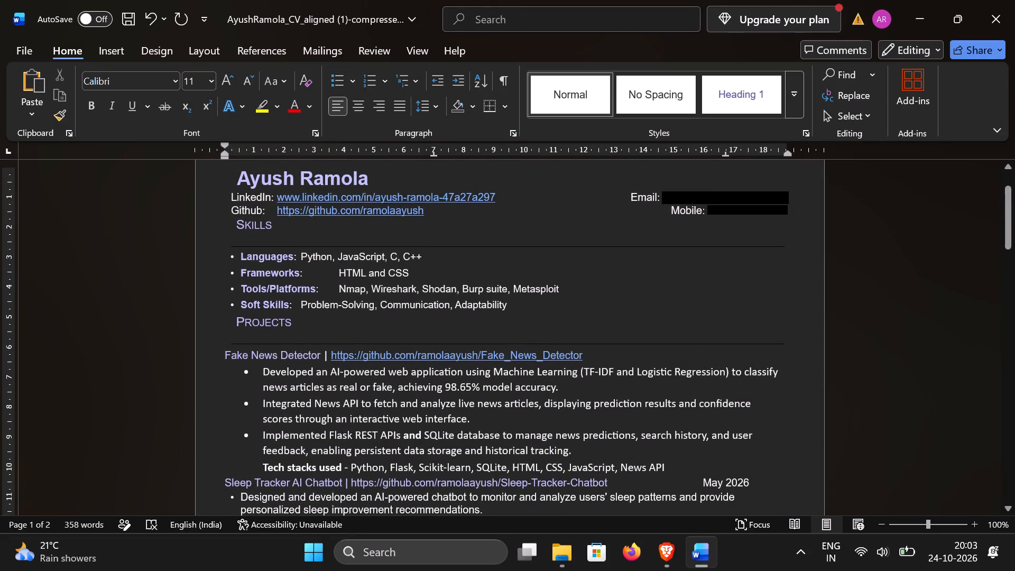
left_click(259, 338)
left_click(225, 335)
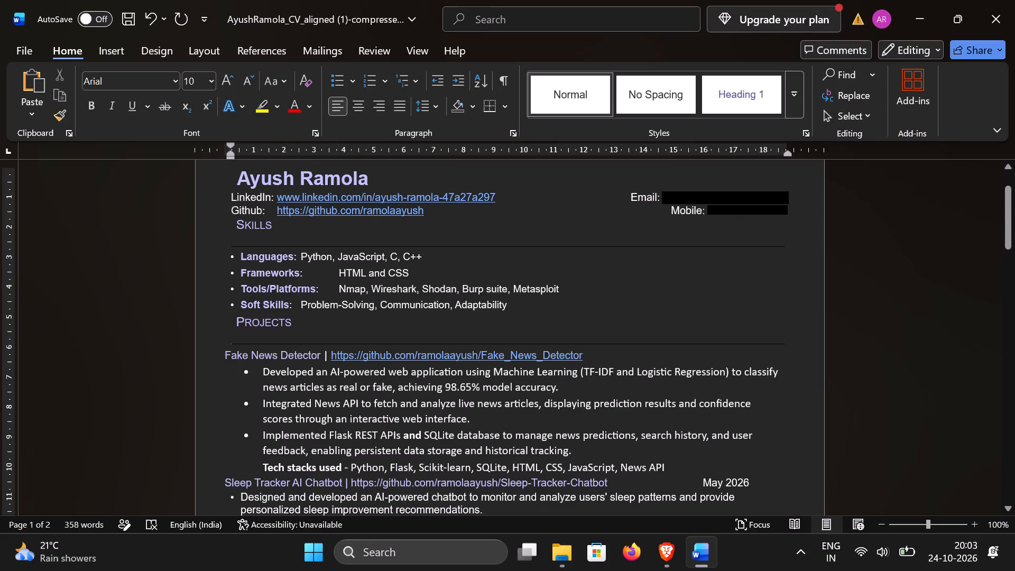
Set the Bachelor of Technology CGPA in the Education section on page two to 5.88.
scroll(719, 330, "down", 4)
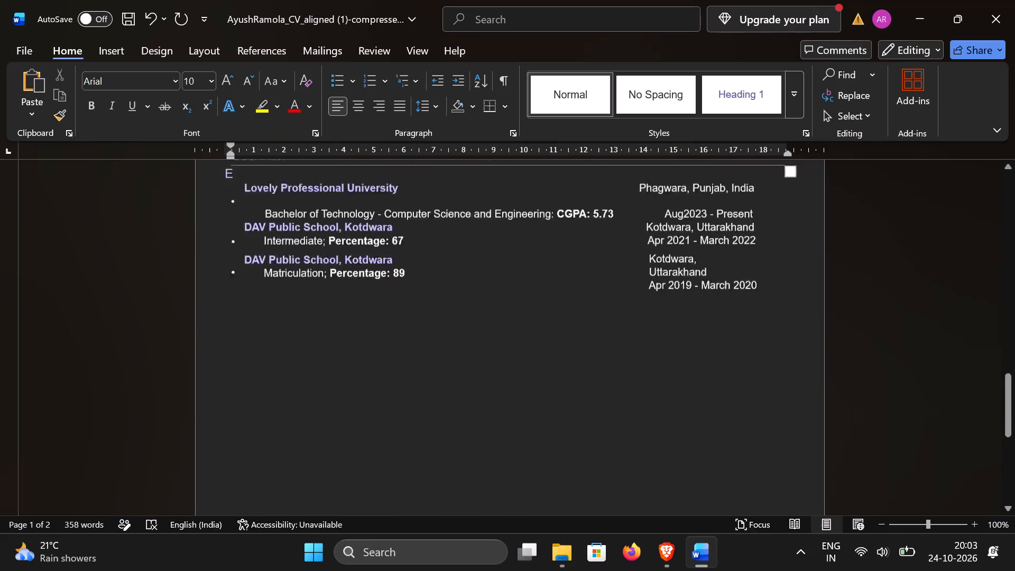
scroll(719, 330, "up", 2)
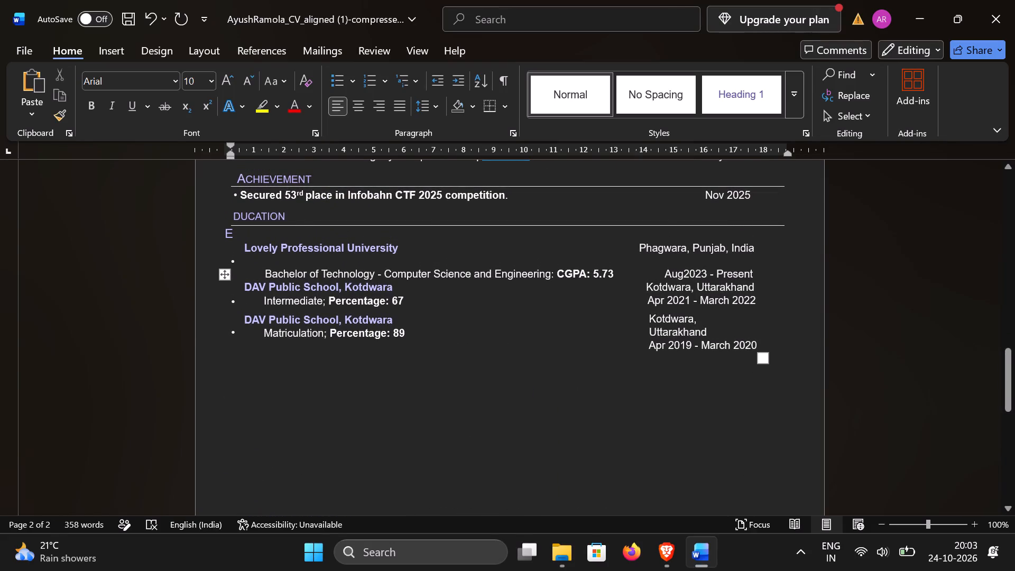
scroll(546, 396, "up", 1)
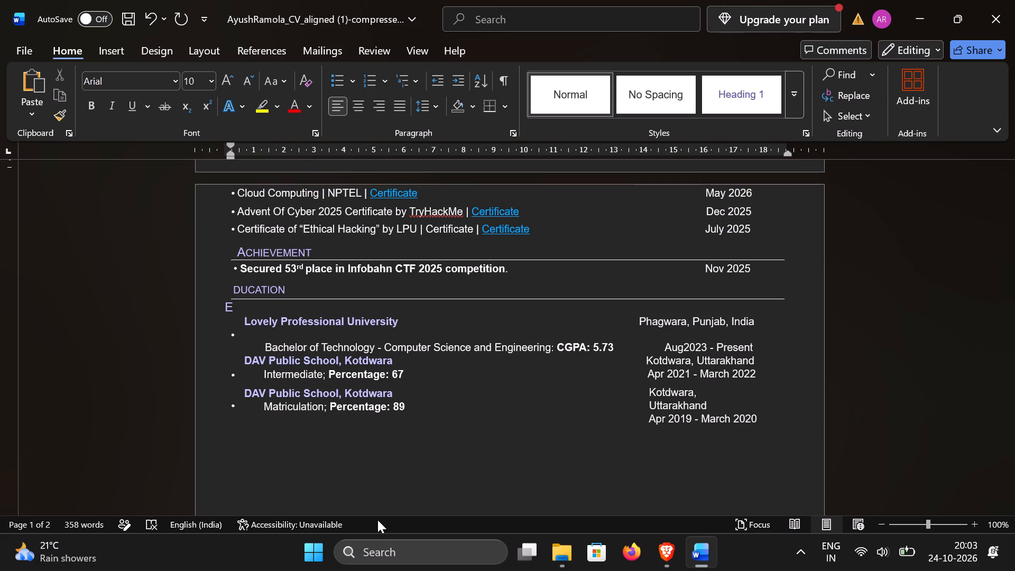
left_click(612, 347)
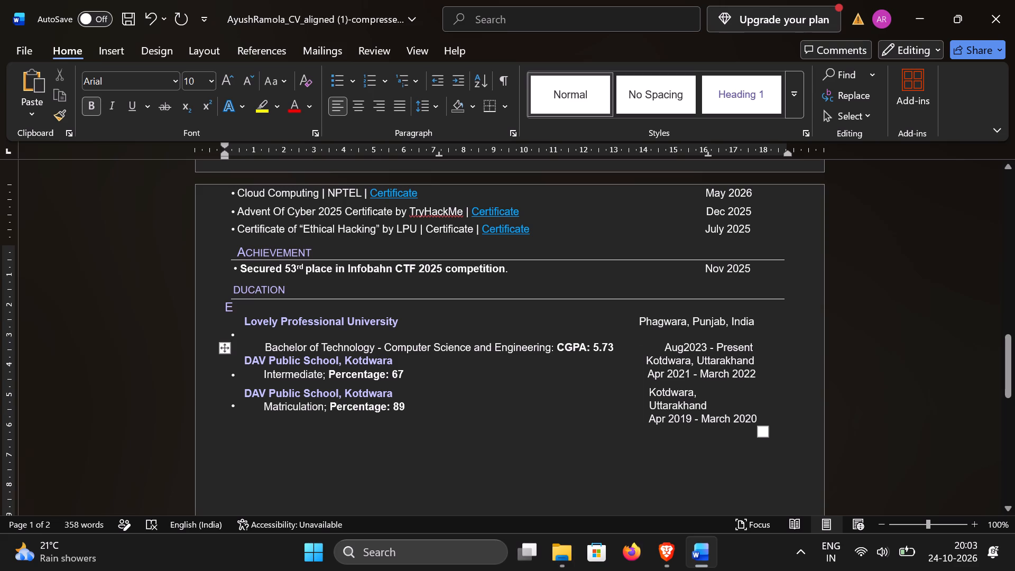
key("BackSpace")
key("BackSpace")
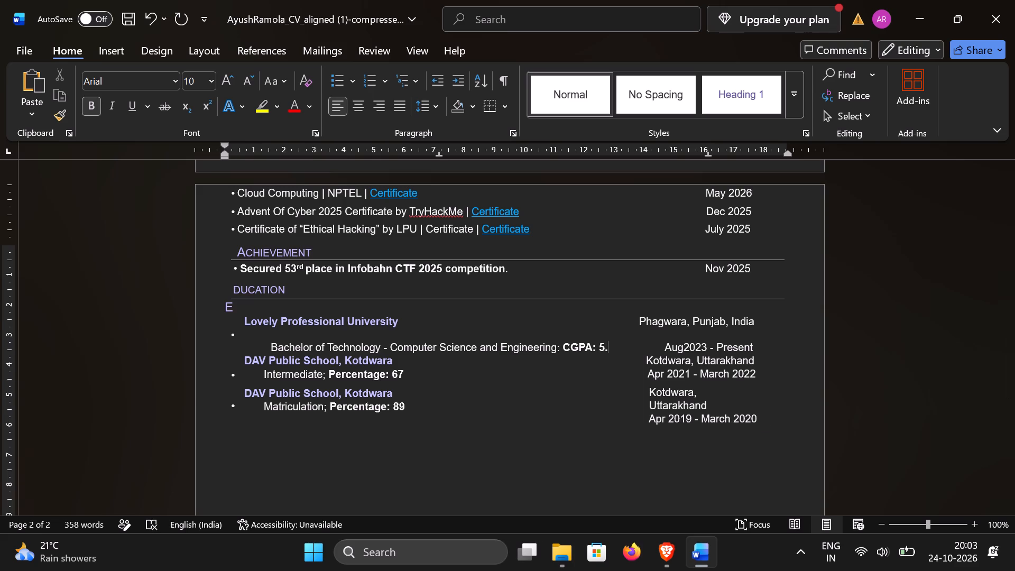
type("88")
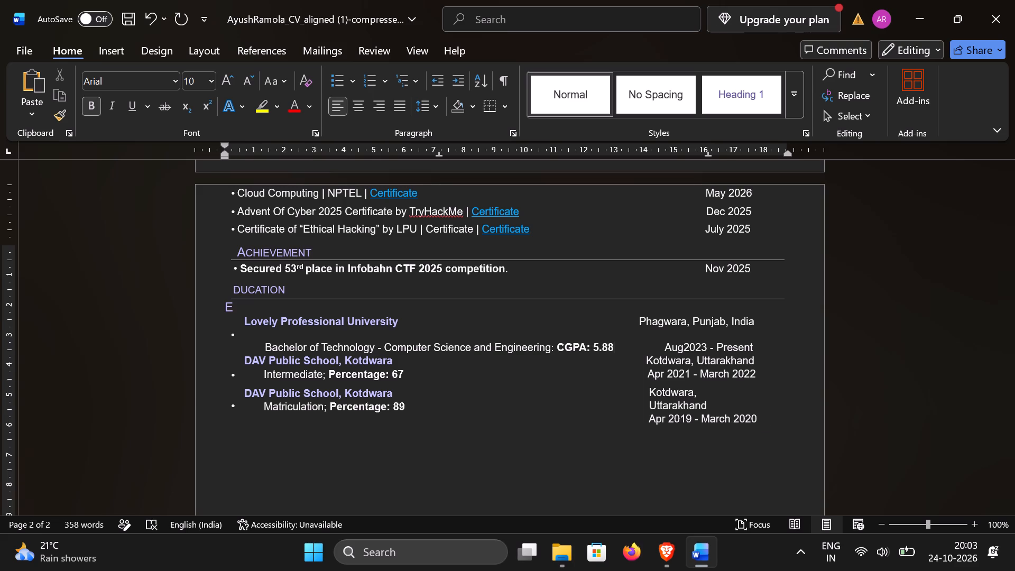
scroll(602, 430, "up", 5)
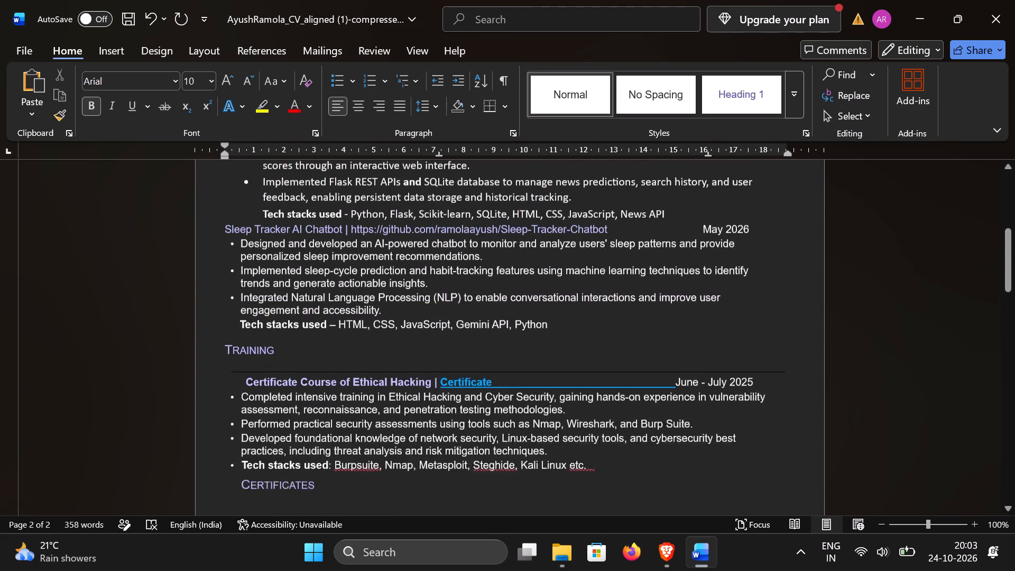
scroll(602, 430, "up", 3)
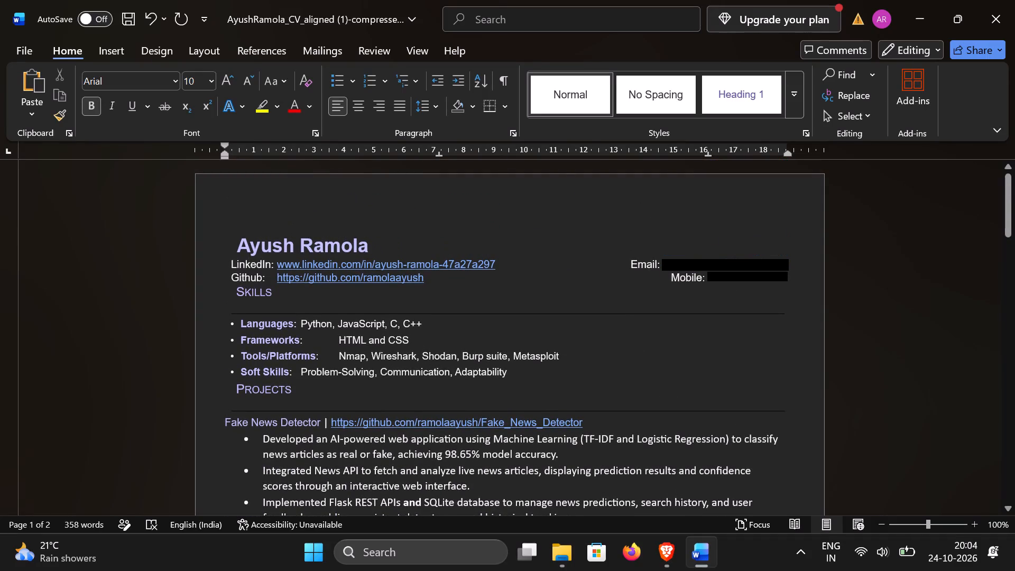
Save the edited CV as a Word document in the Downloads folder under its suggested file name and close it.
key("ctrl+s")
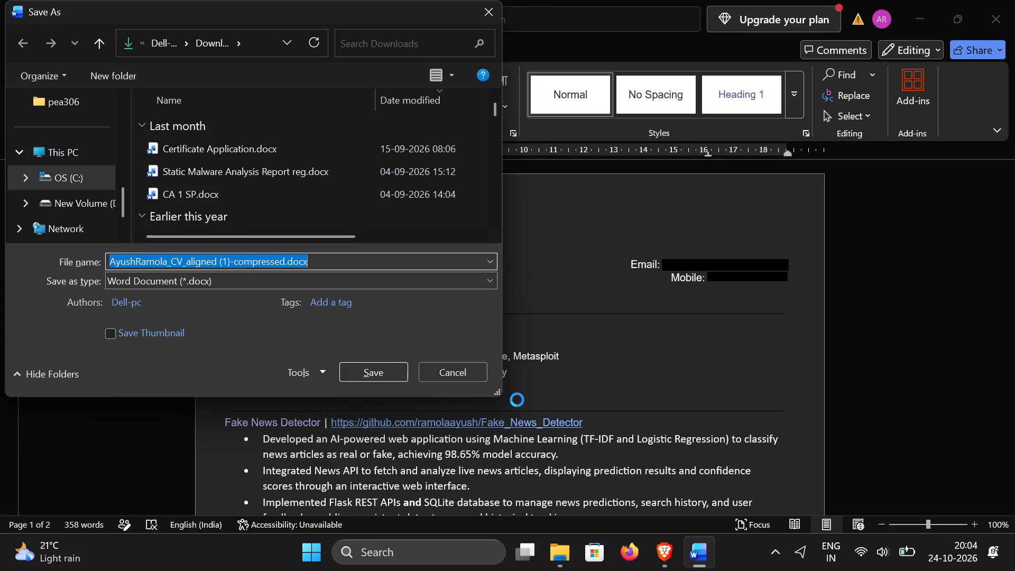
scroll(77, 185, "up", 3)
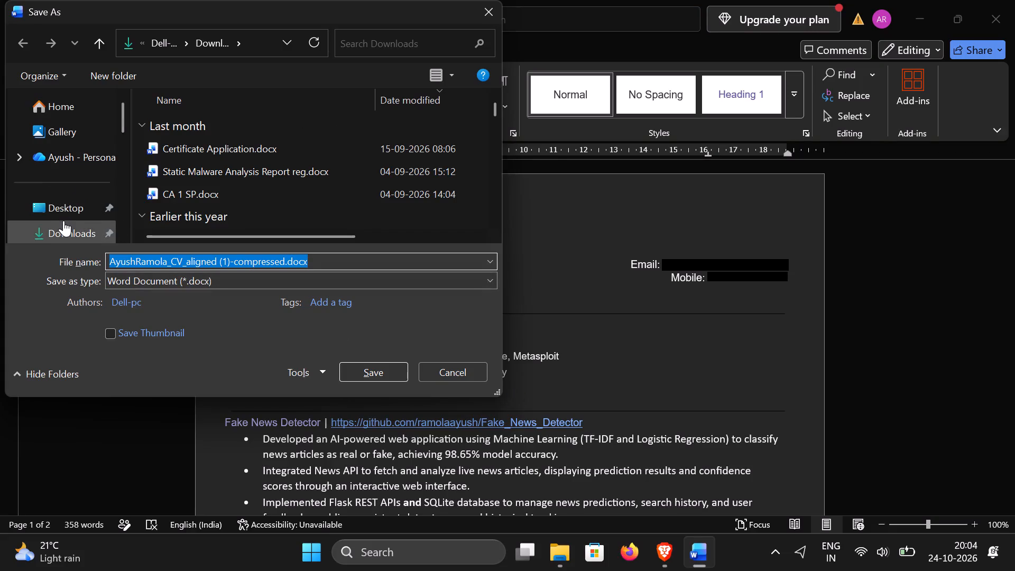
left_click(63, 220)
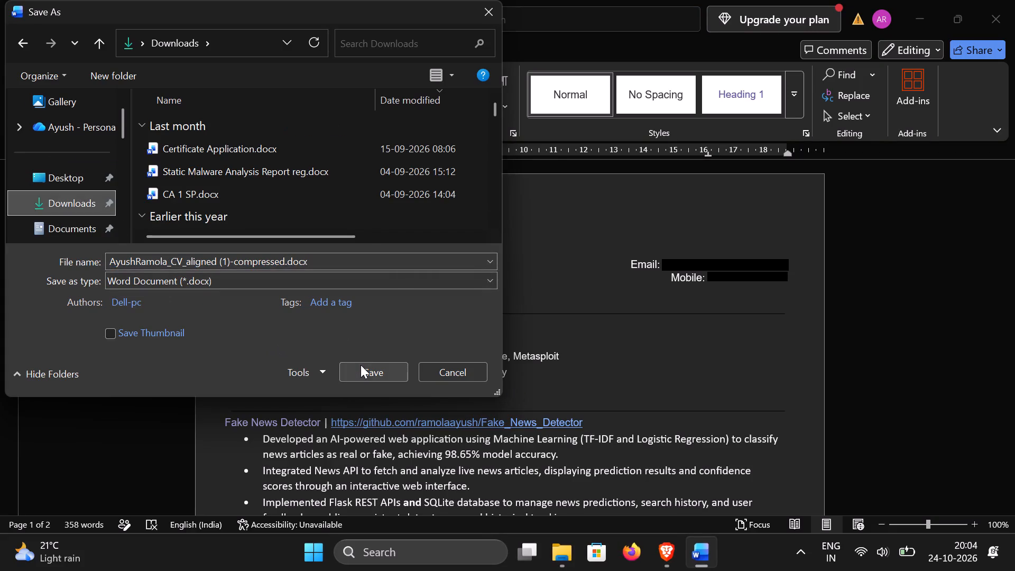
left_click(361, 365)
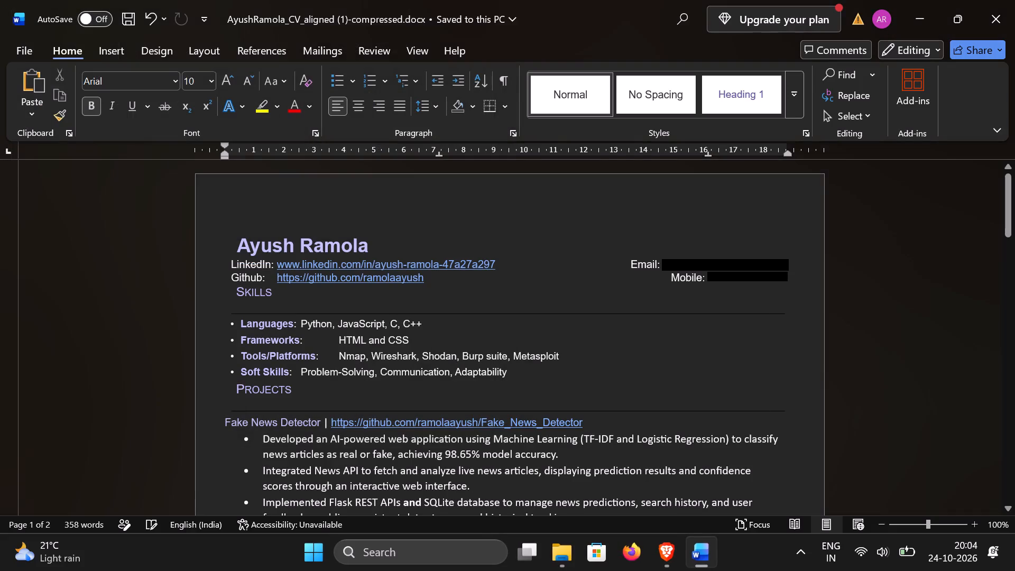
left_click(1000, 0)
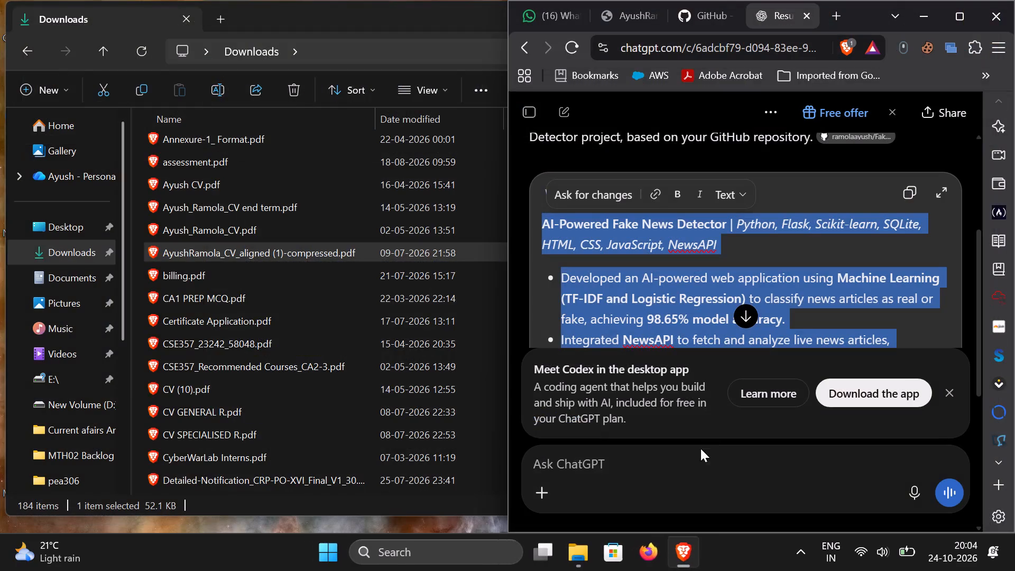
In Brave, open a new tab and close the ChatGPT résumé chat and the Fake_News_Detector GitHub tabs.
left_click(837, 20)
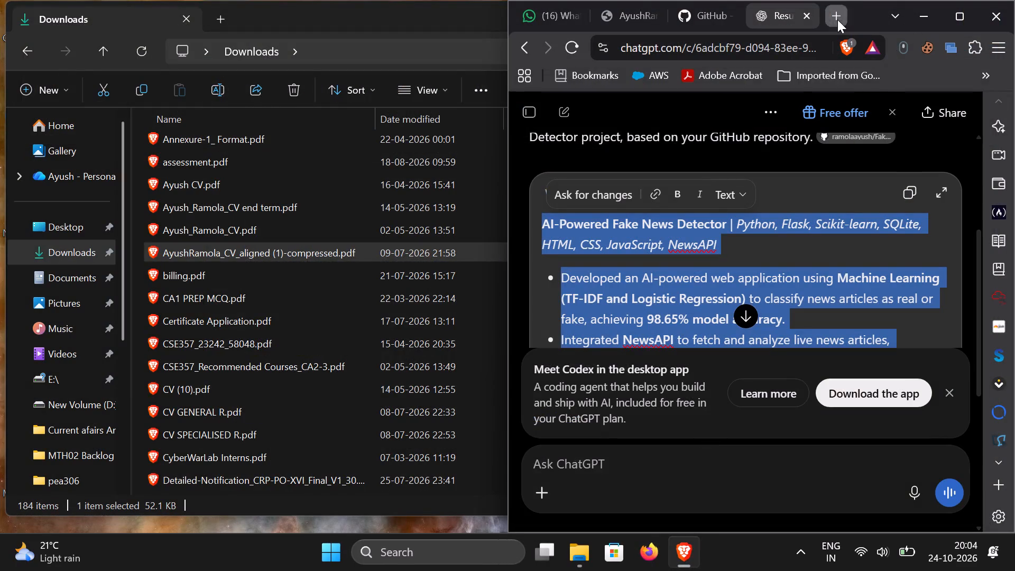
left_click(748, 15)
left_click(748, 15)
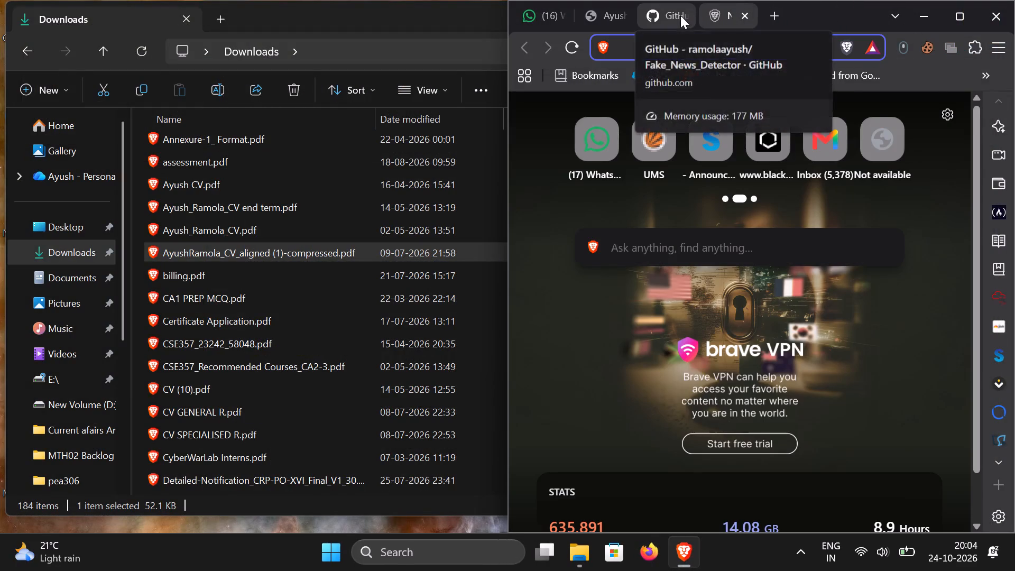
left_click(680, 15)
left_click(680, 15)
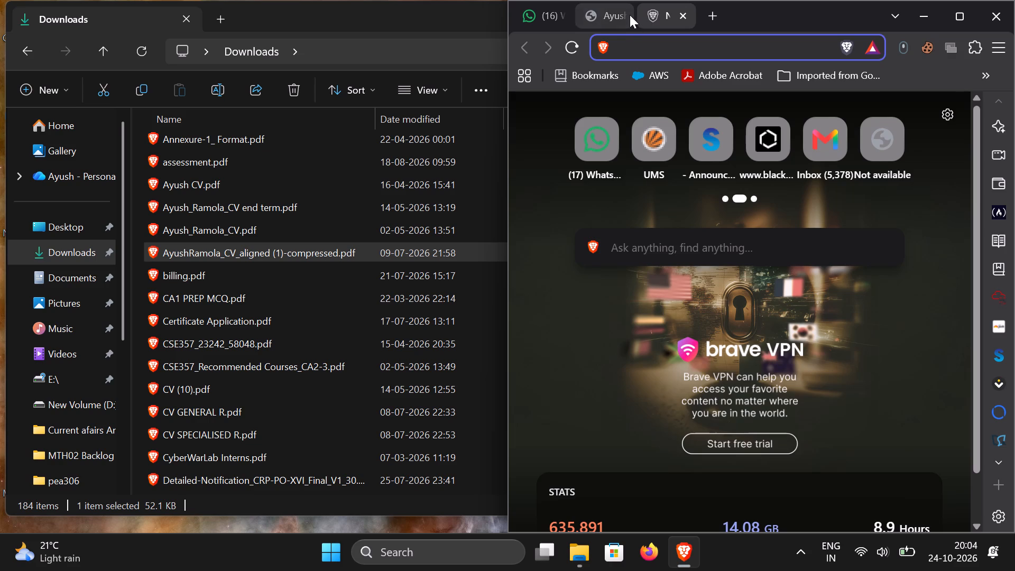
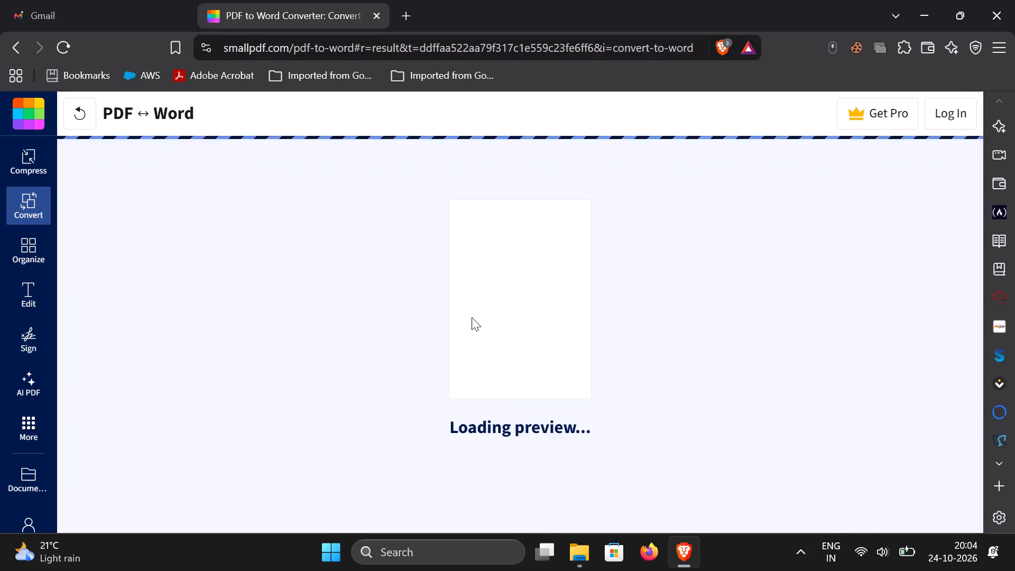
Restart Smallpdf's PDF to Word converter and upload the edited, compressed CV .docx from Downloads for conversion to PDF.
scroll(503, 443, "down", 1)
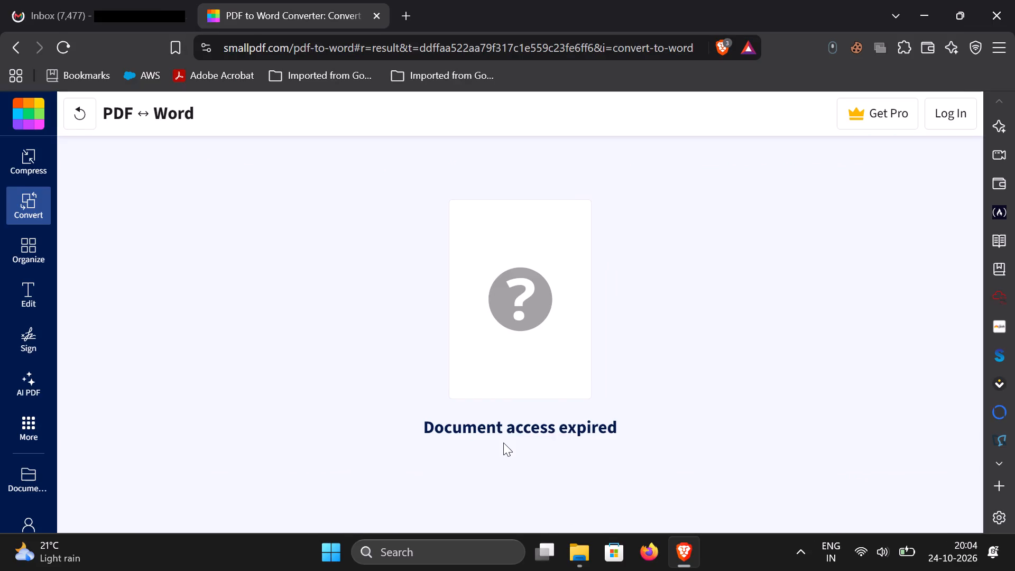
left_click(522, 349)
left_click(72, 114)
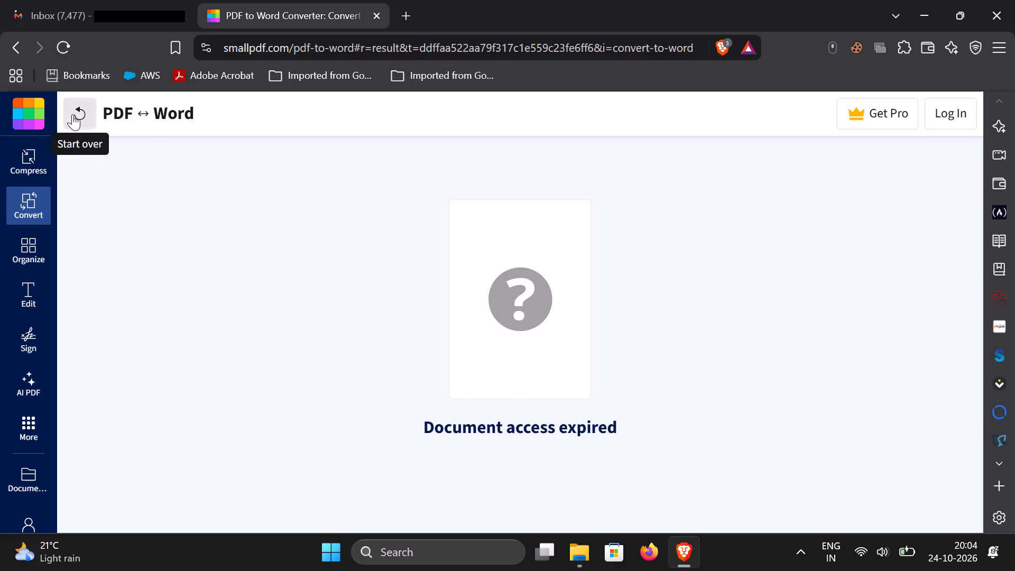
left_click(496, 333)
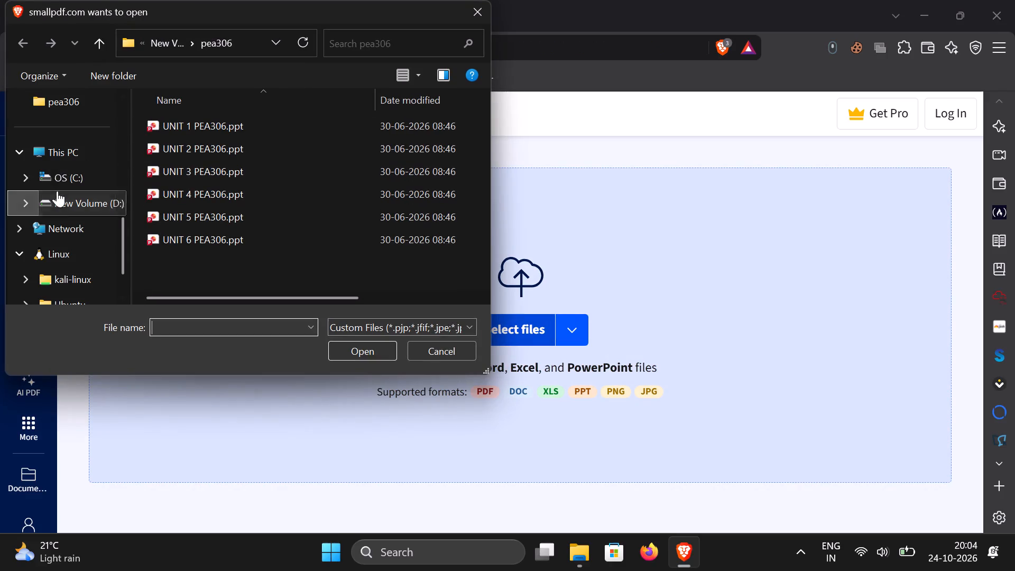
scroll(57, 191, "up", 1)
left_click(66, 230)
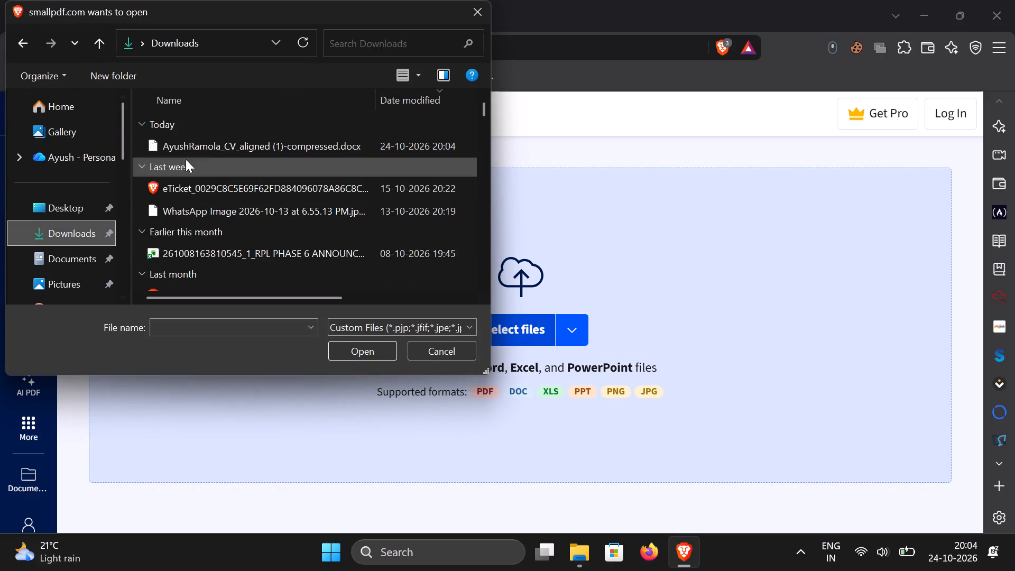
left_click(214, 149)
left_click(359, 343)
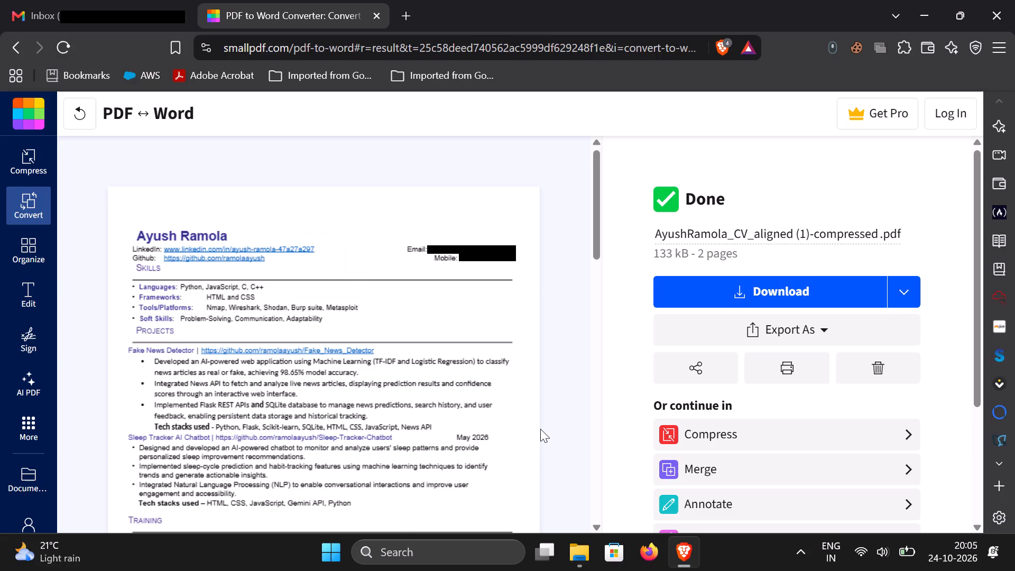
Check the layout of the converted CV in the PDF preview, from Skills and Projects through Training, Achievement and the section headings below.
scroll(540, 429, "down", 1)
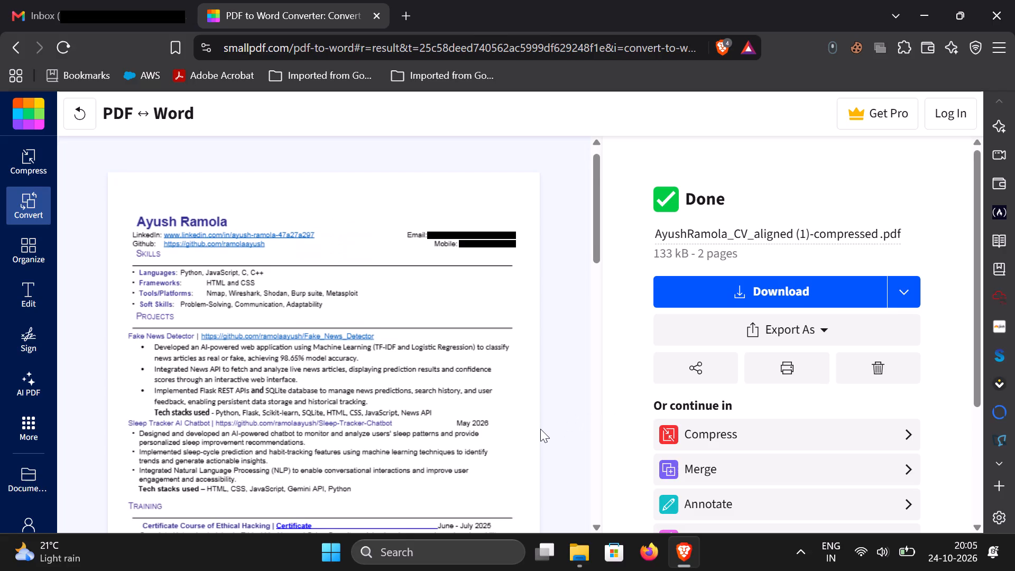
scroll(550, 421, "down", 2)
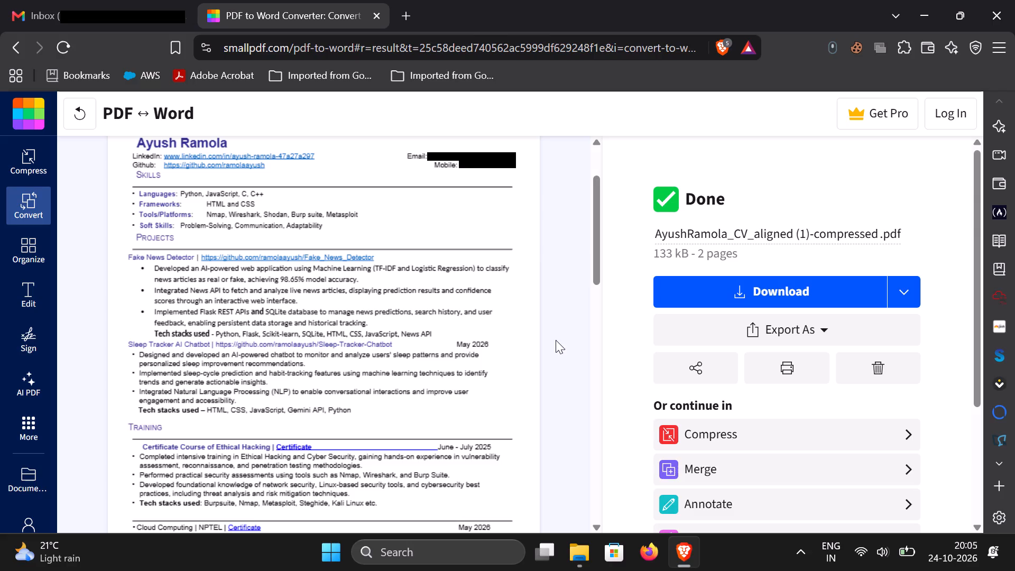
scroll(502, 356, "down", 1)
scroll(450, 388, "down", 1)
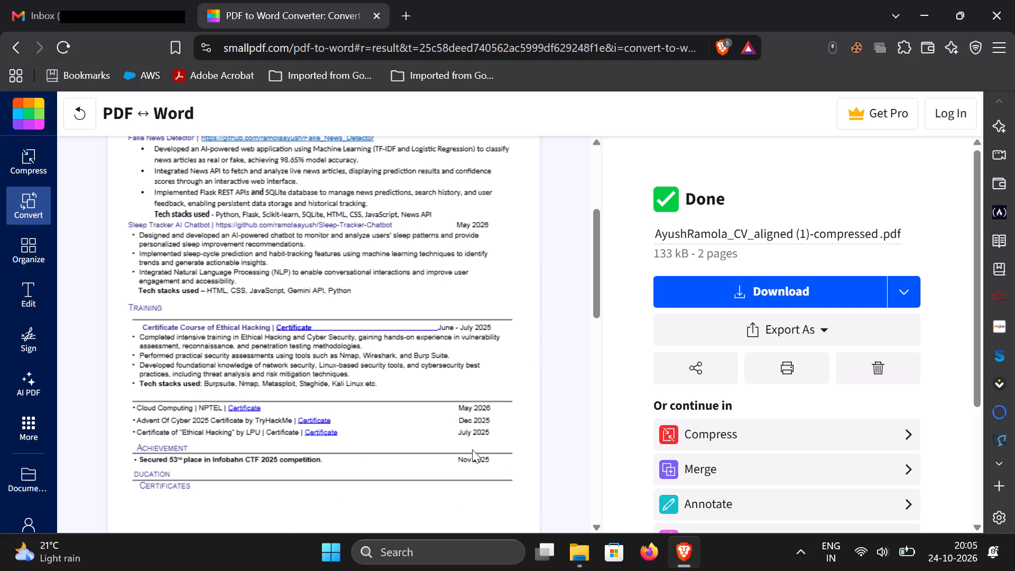
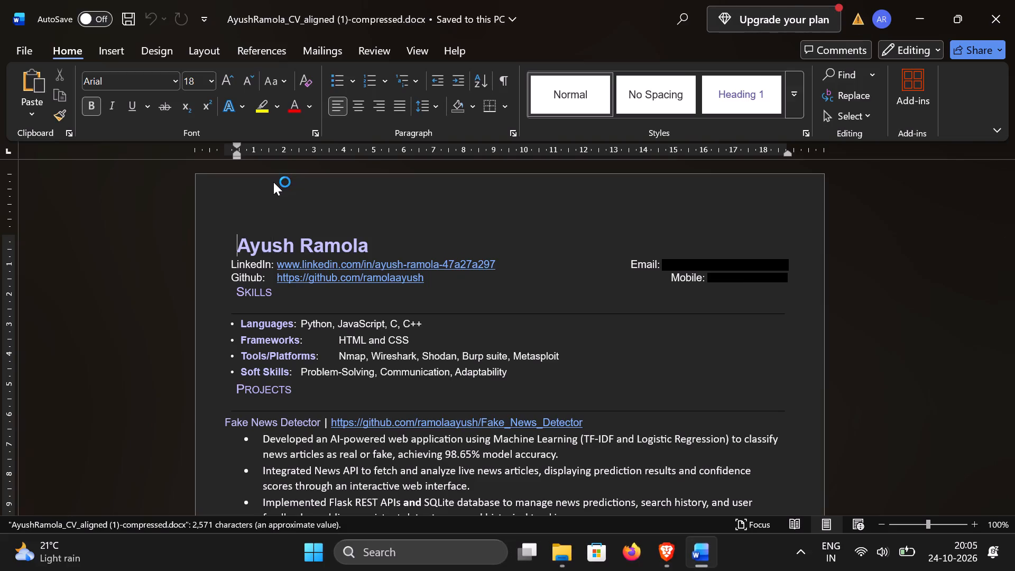
scroll(626, 292, "down", 1)
scroll(604, 351, "down", 1)
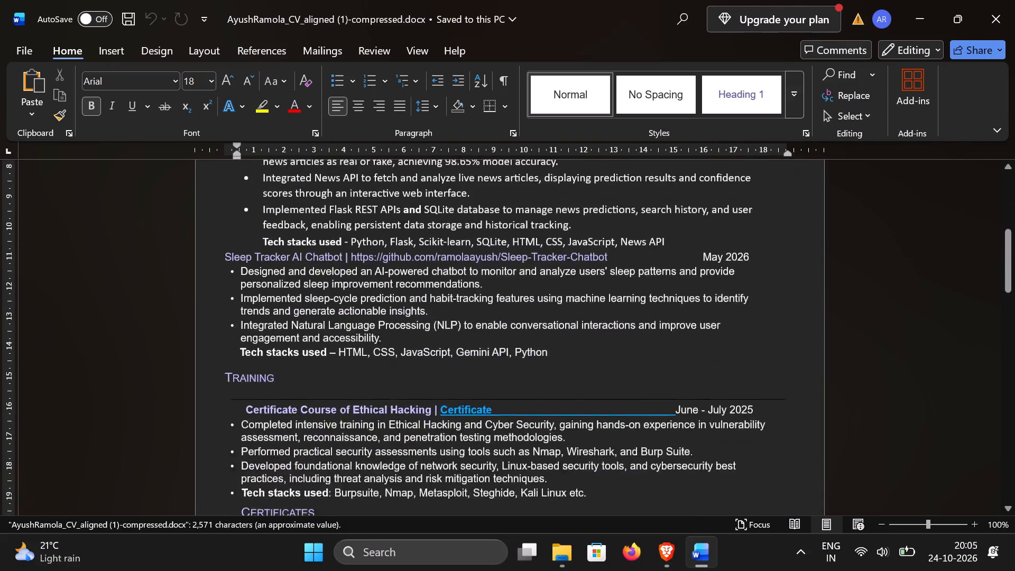
scroll(604, 351, "up", 1)
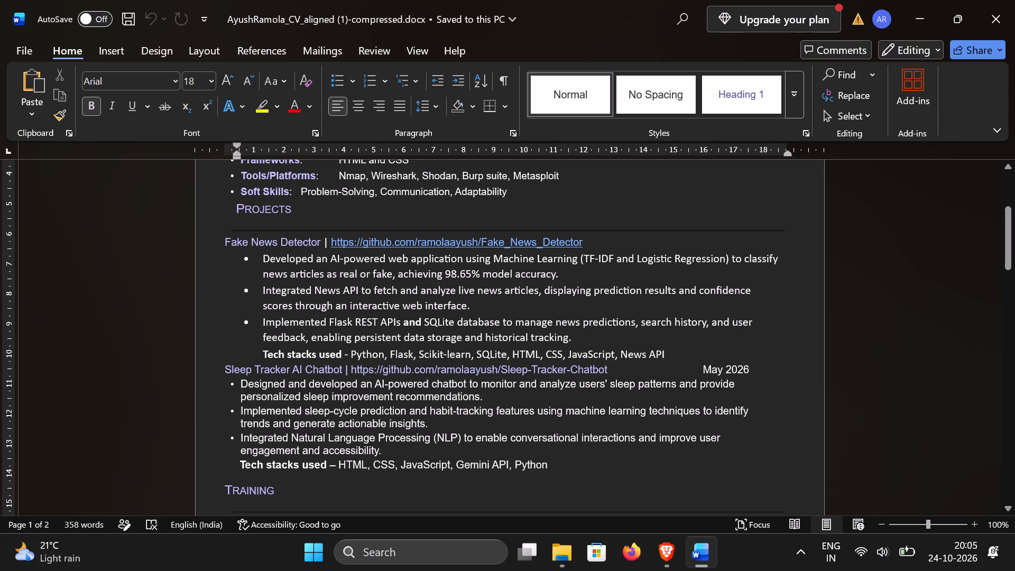
left_click(400, 371)
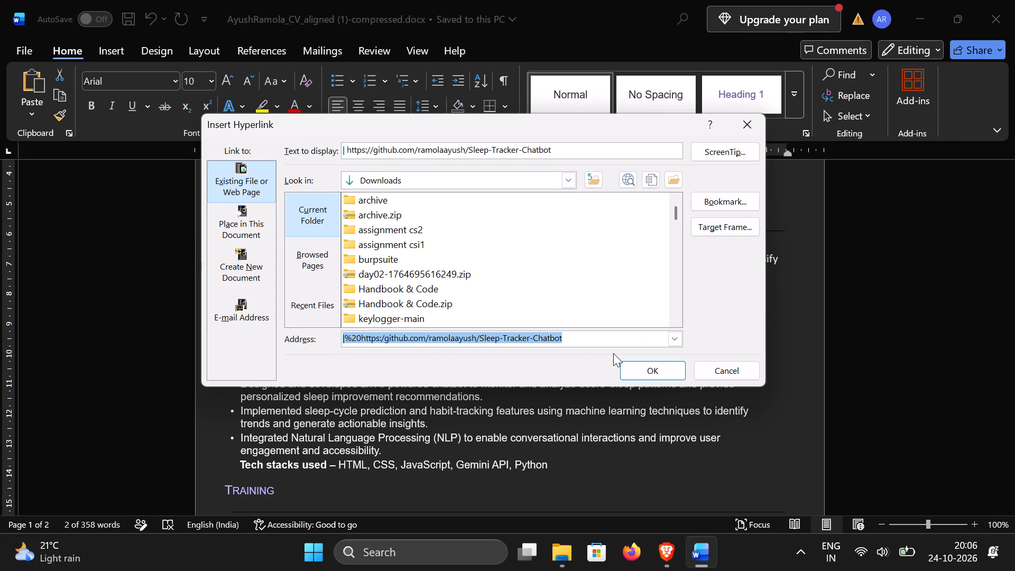
left_click(634, 363)
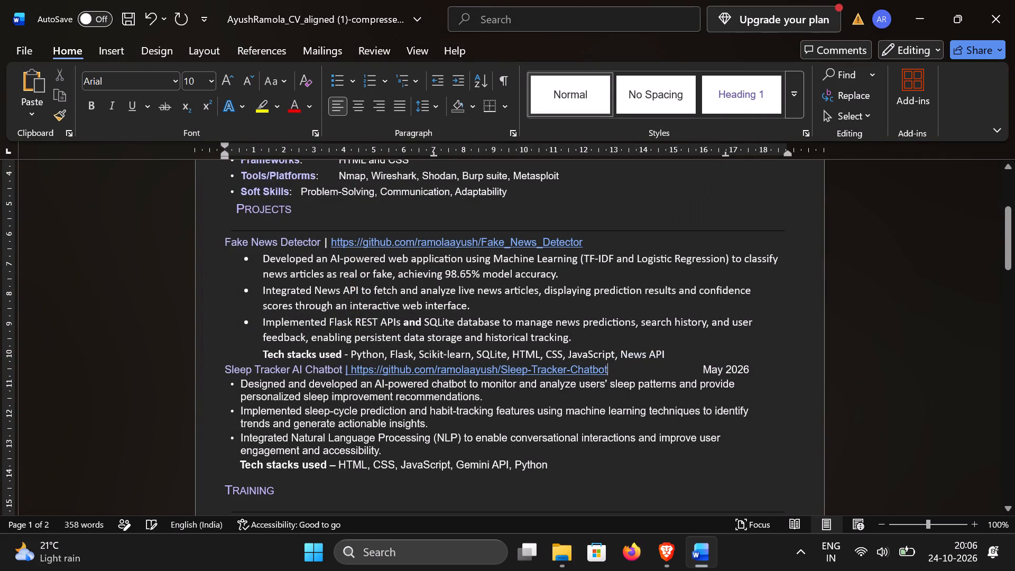
Remove the underline from the word Certificate in the Certificate Course of Ethical Hacking line under Training.
scroll(751, 375, "down", 2)
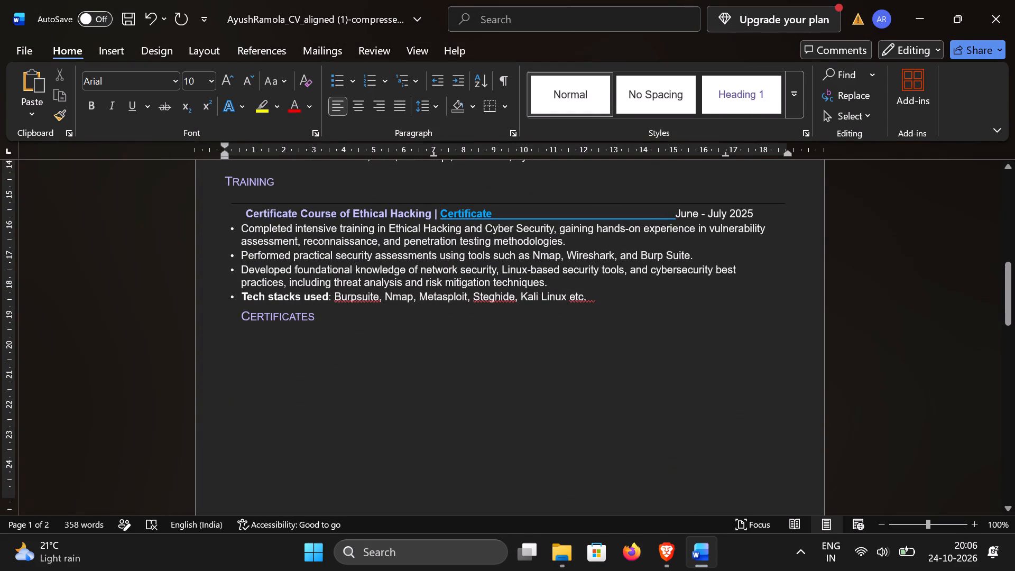
left_click(677, 216)
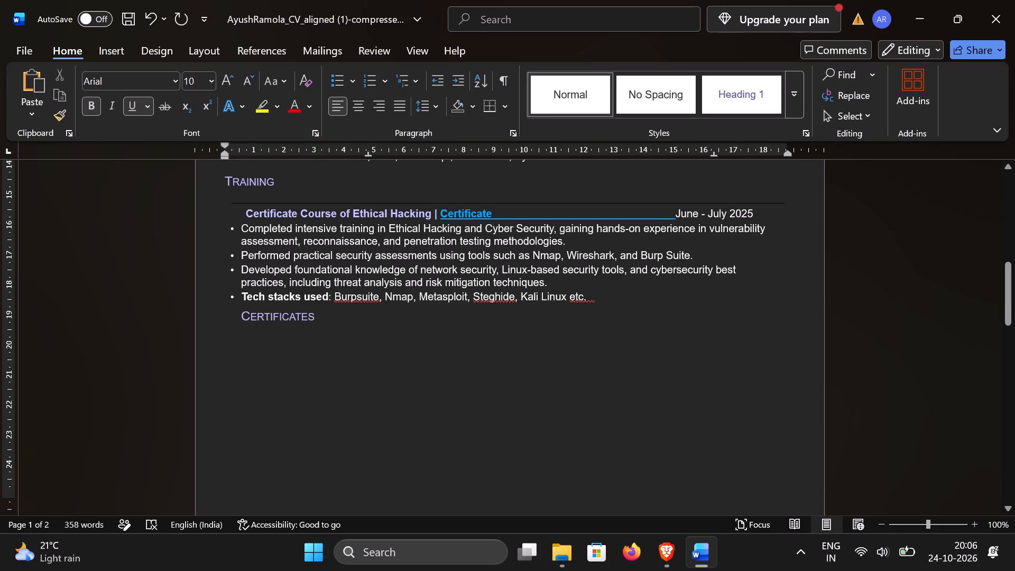
left_click_drag(440, 213, 494, 214)
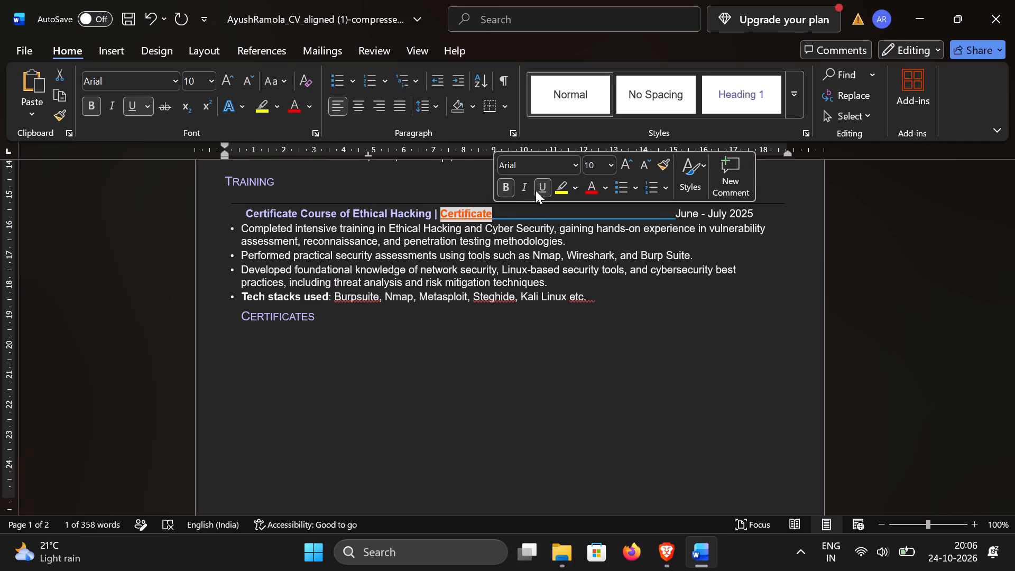
left_click(537, 190)
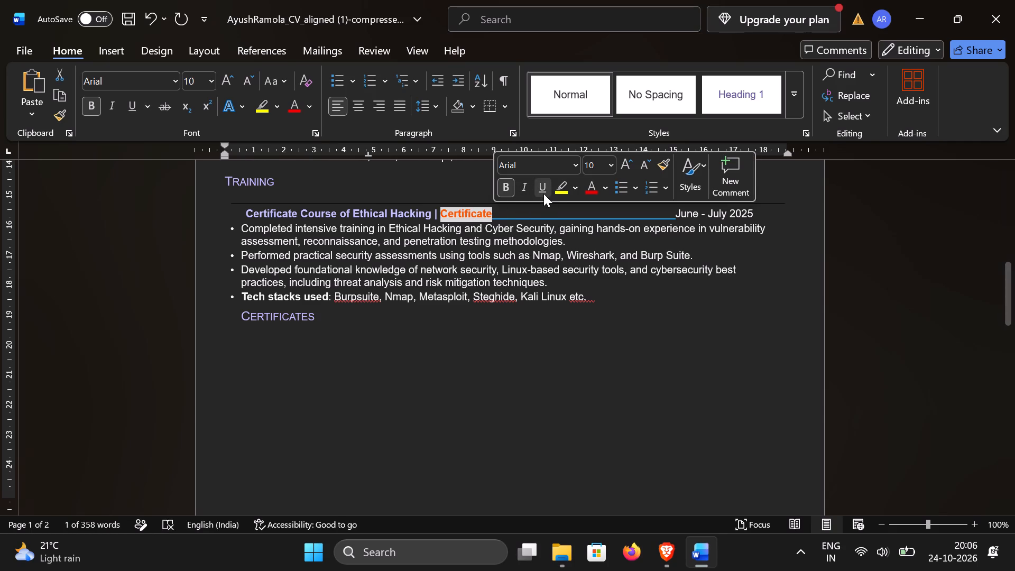
left_click(552, 219)
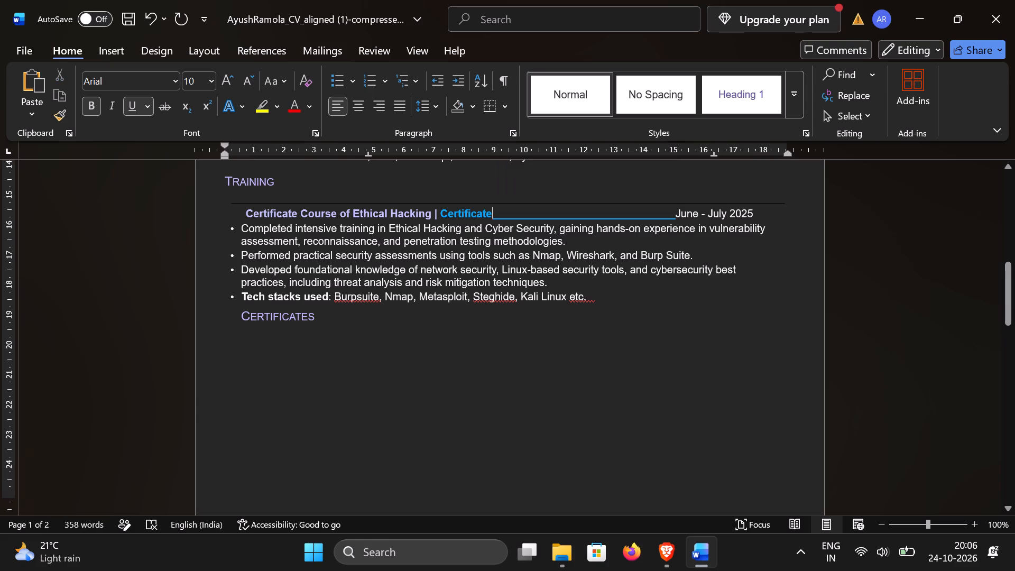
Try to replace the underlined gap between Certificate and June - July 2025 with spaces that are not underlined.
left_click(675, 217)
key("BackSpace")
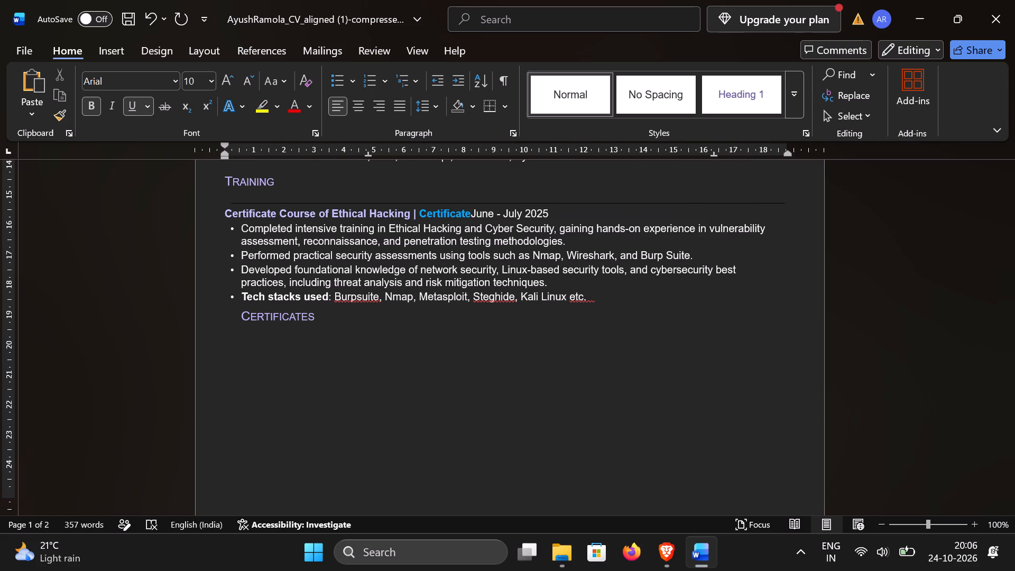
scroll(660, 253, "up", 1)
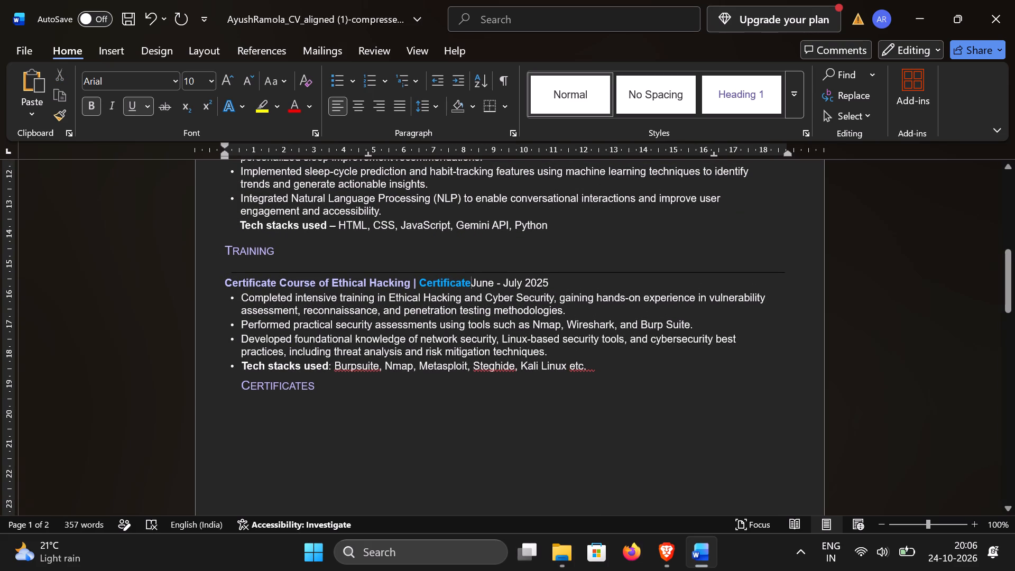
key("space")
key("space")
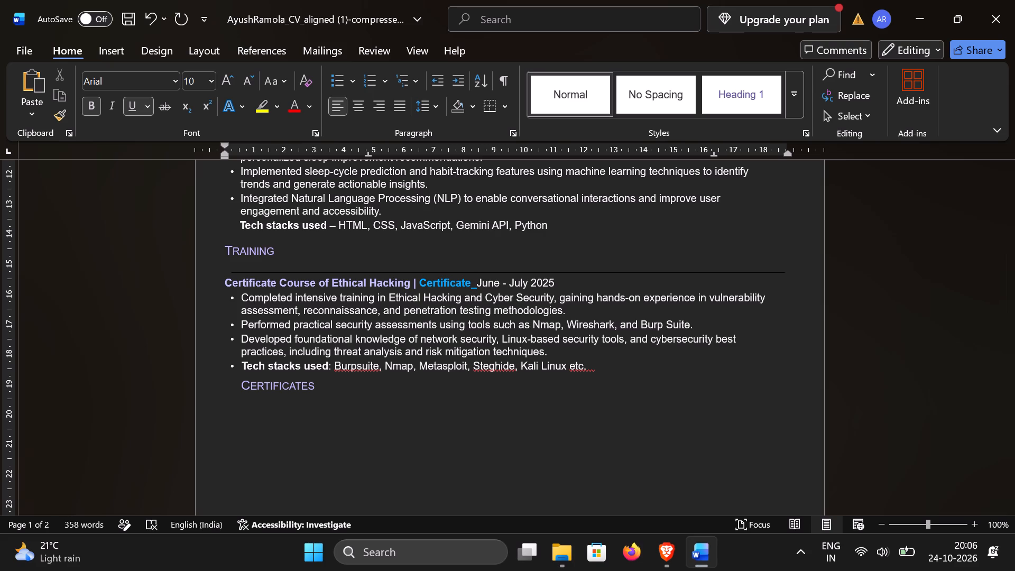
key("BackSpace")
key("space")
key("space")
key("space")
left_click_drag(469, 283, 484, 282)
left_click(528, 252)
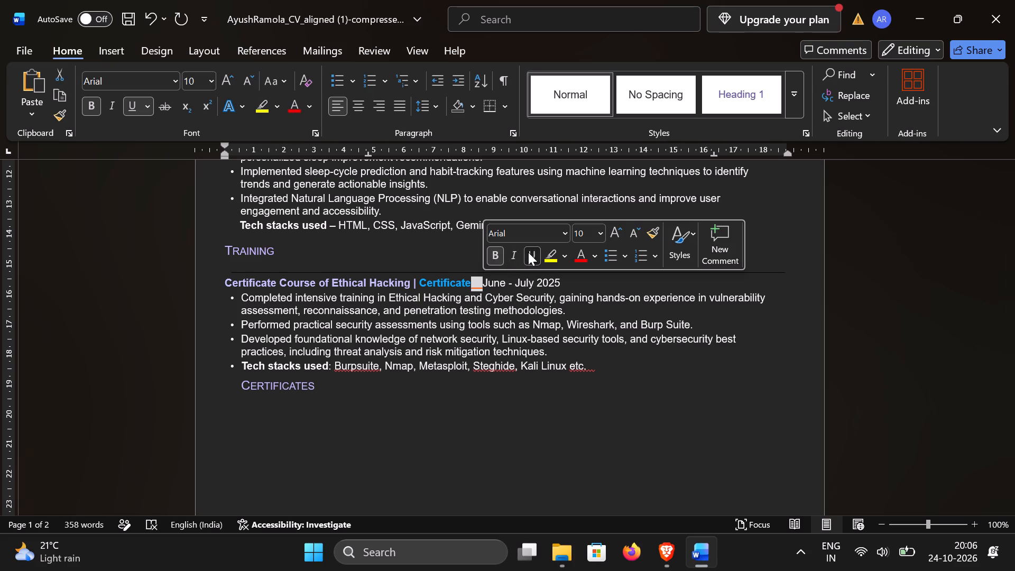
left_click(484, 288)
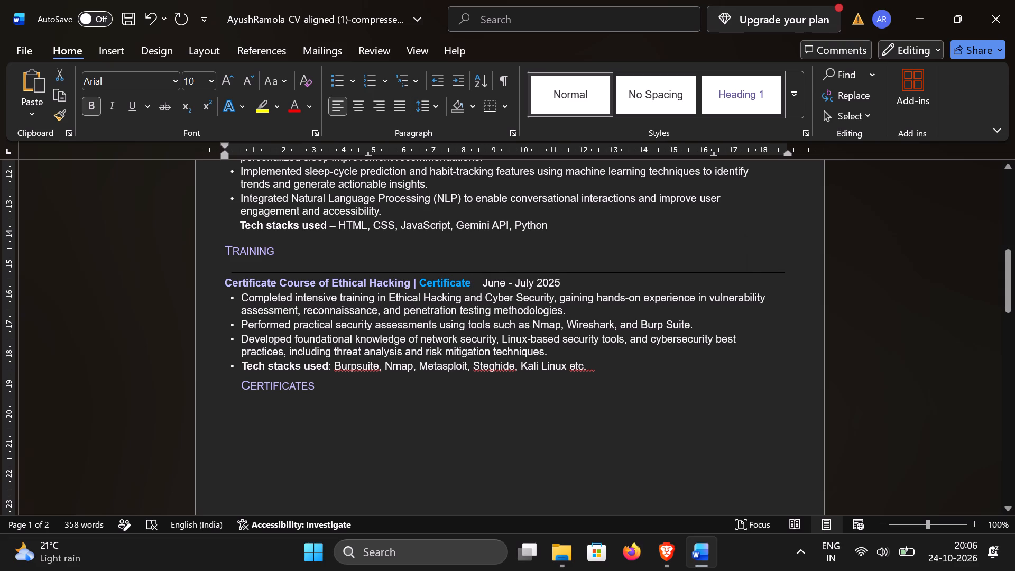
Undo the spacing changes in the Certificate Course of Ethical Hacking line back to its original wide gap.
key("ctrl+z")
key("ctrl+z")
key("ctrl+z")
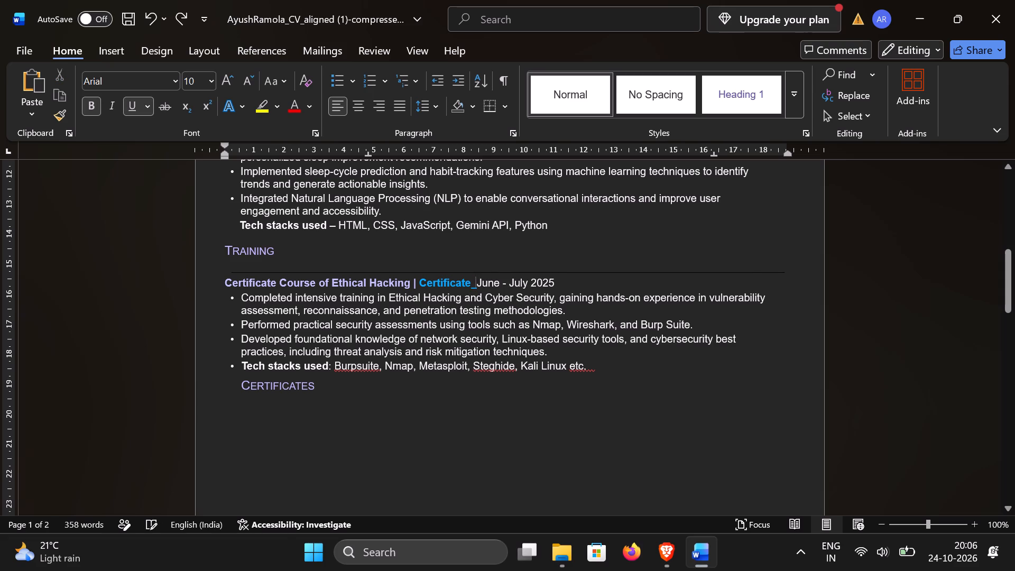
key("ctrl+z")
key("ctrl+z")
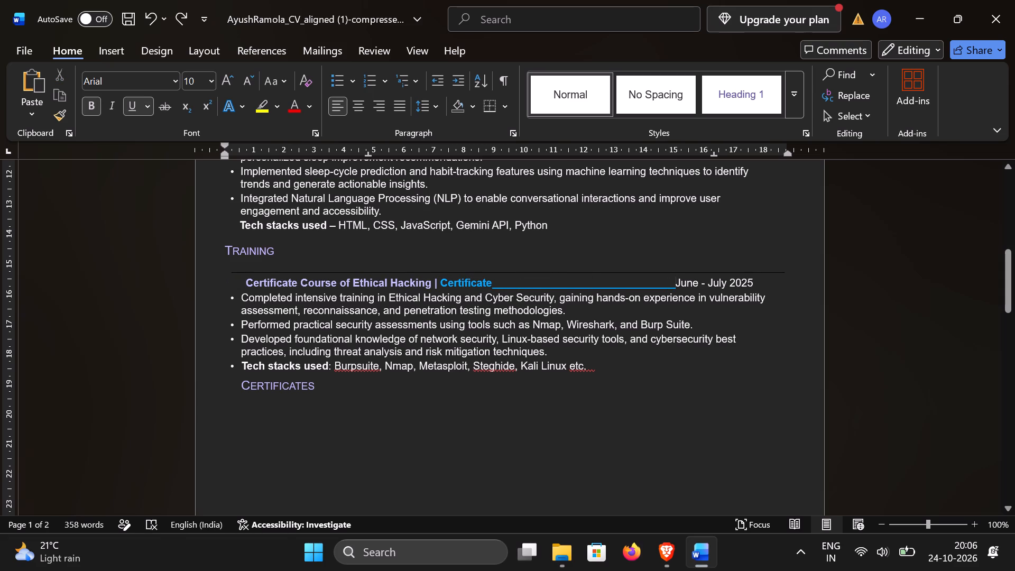
Remove the underline from the blank gap between Certificate and June - July 2025 in the Training title line.
left_click_drag(490, 281, 606, 281)
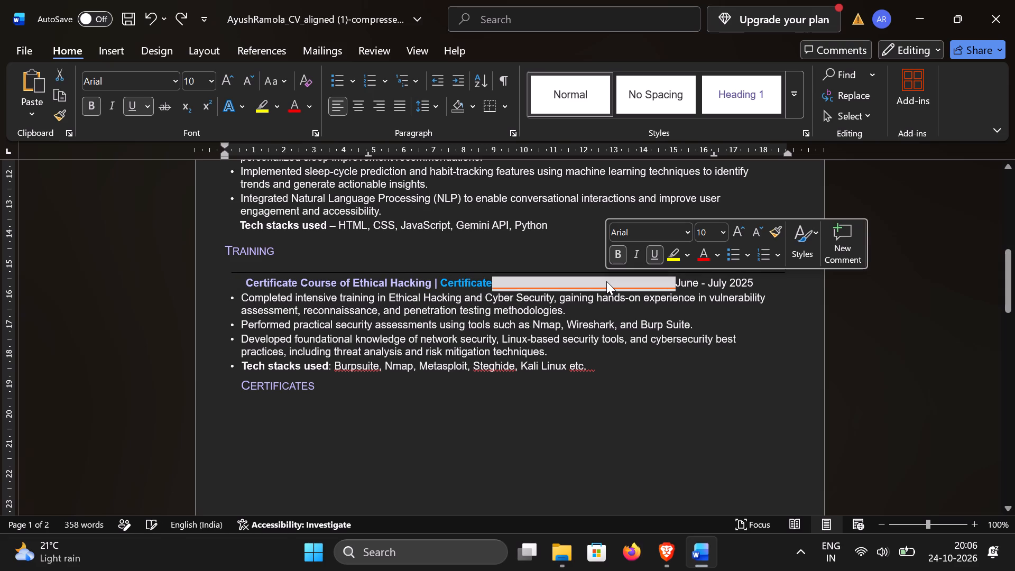
left_click(652, 249)
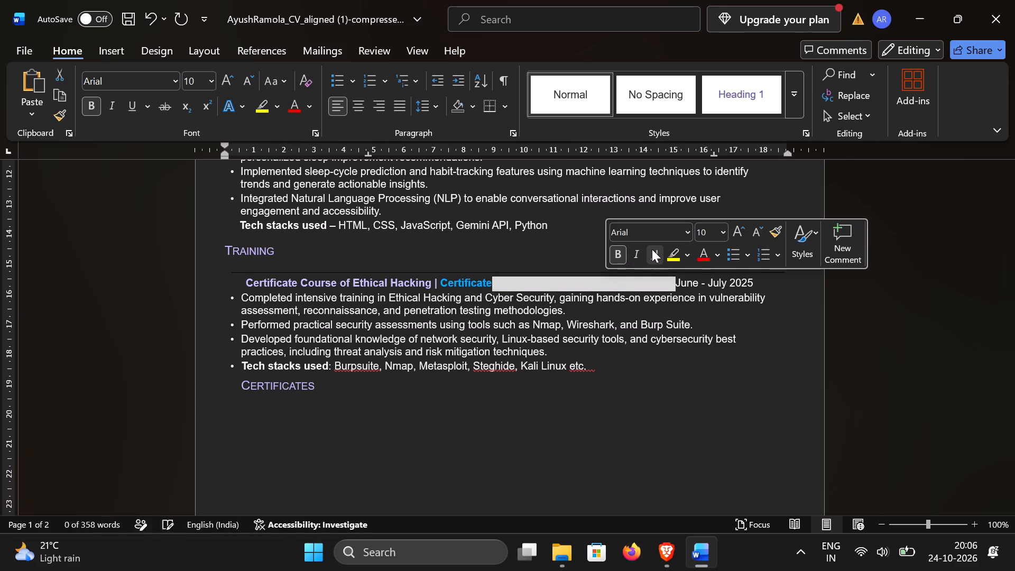
left_click(681, 505)
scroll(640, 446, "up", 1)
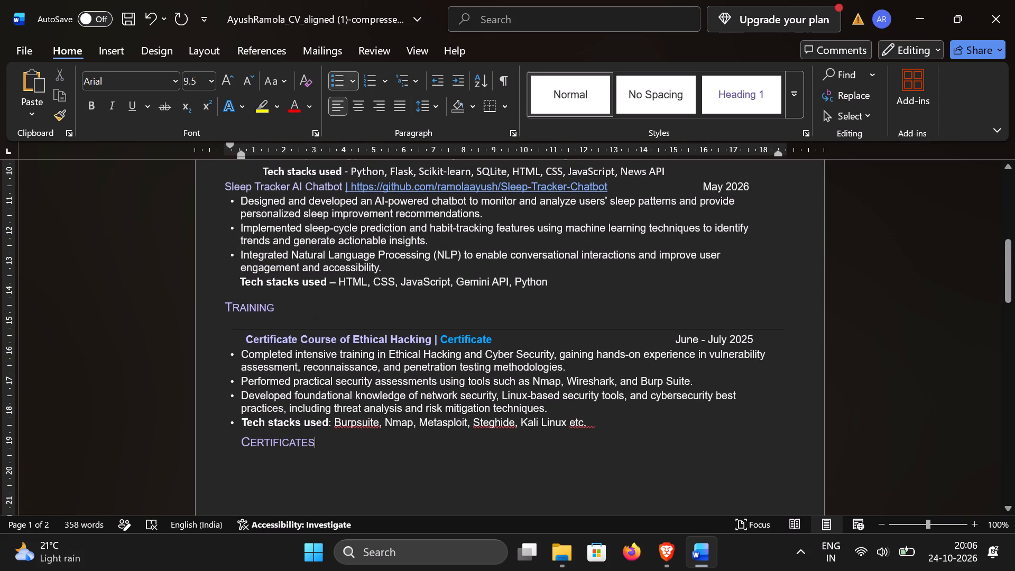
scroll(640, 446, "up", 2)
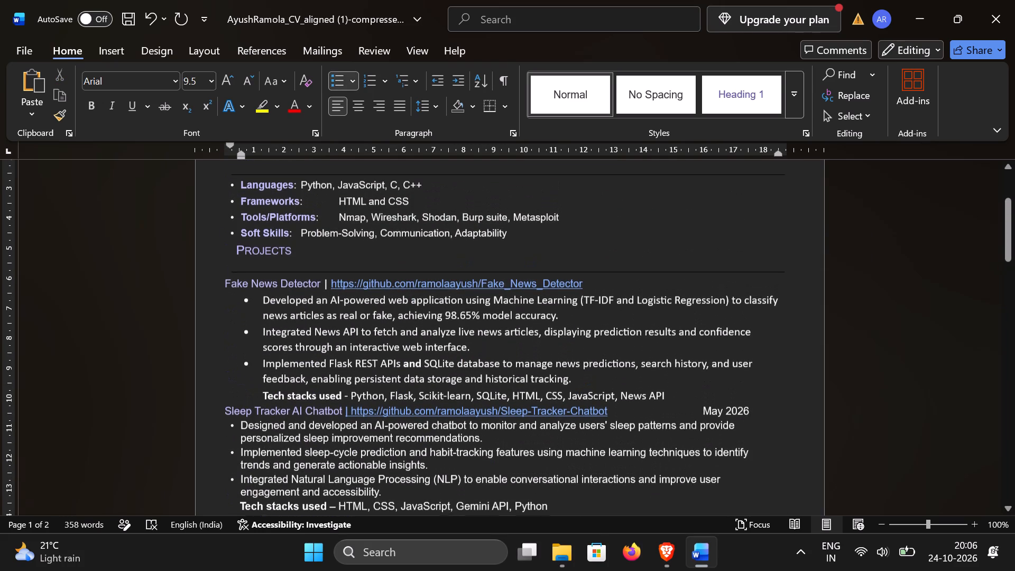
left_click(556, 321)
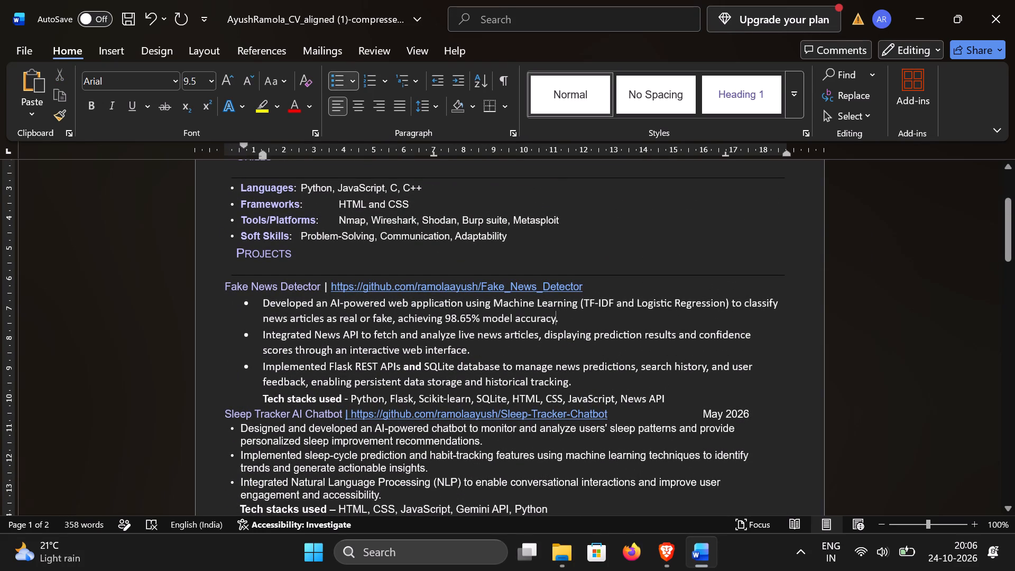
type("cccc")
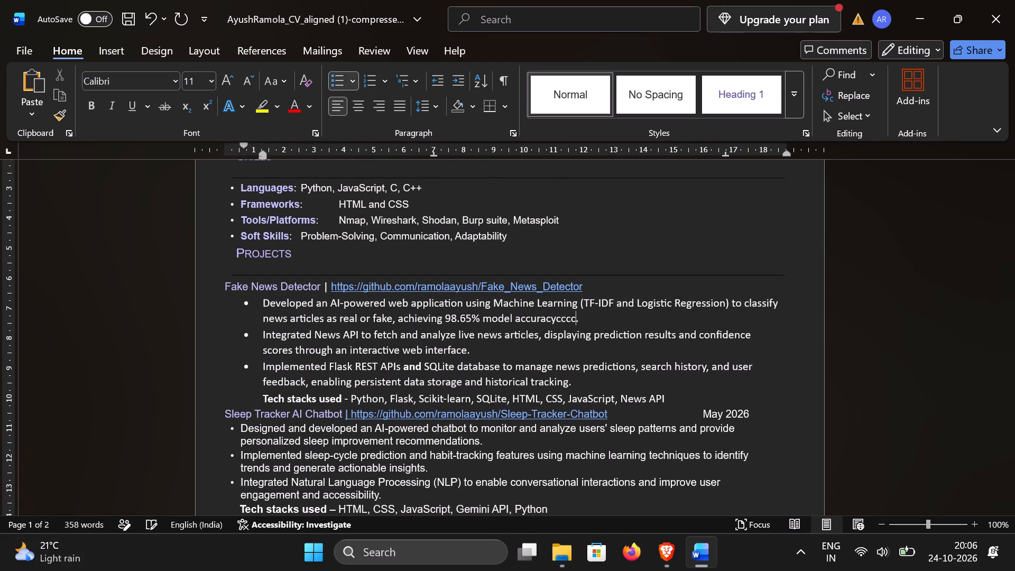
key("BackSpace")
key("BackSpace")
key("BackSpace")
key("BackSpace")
Replace the stray letters cccc after "model accuracy" in the first Fake News Detector bullet with blank spaces.
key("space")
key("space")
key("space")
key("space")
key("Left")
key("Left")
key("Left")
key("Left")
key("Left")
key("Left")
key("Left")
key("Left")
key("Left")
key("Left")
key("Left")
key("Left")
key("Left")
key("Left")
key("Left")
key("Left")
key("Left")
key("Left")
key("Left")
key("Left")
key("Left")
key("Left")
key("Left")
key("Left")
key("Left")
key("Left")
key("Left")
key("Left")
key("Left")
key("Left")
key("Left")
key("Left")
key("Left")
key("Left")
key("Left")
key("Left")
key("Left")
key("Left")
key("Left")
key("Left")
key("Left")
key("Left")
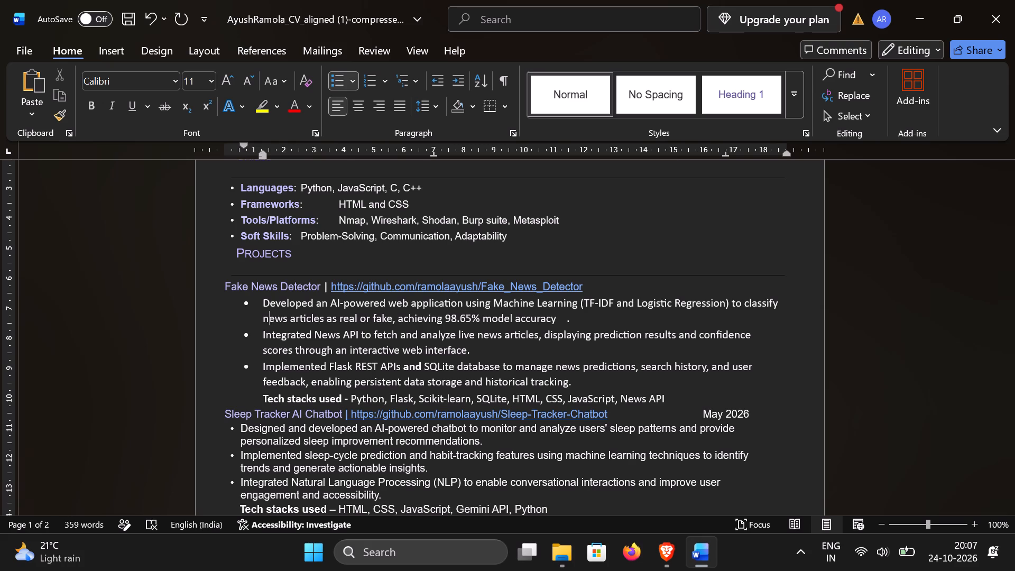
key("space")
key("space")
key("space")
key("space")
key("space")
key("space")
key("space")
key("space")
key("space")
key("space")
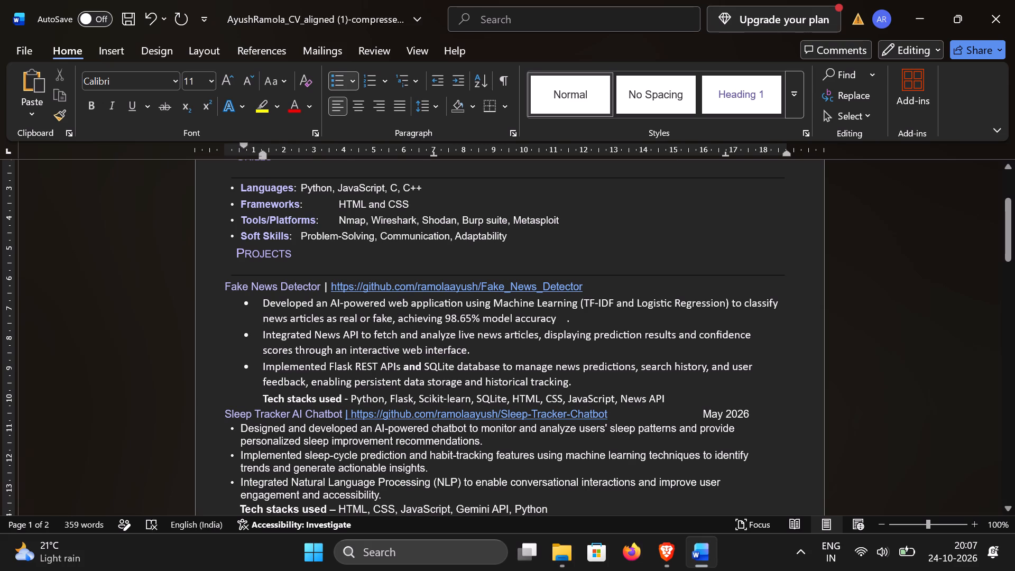
Delete the extra spaces between "model accuracy" and the full stop in the first Fake News Detector bullet, and save the document.
left_click(565, 319)
key("Right")
key("BackSpace")
key("BackSpace")
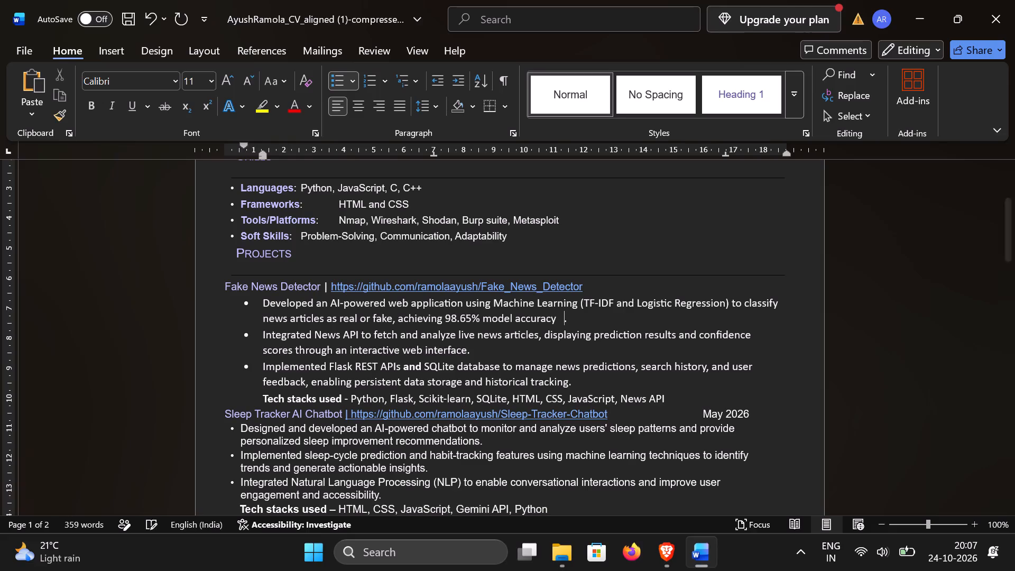
key("BackSpace")
key("BackSpace")
key("ctrl+s")
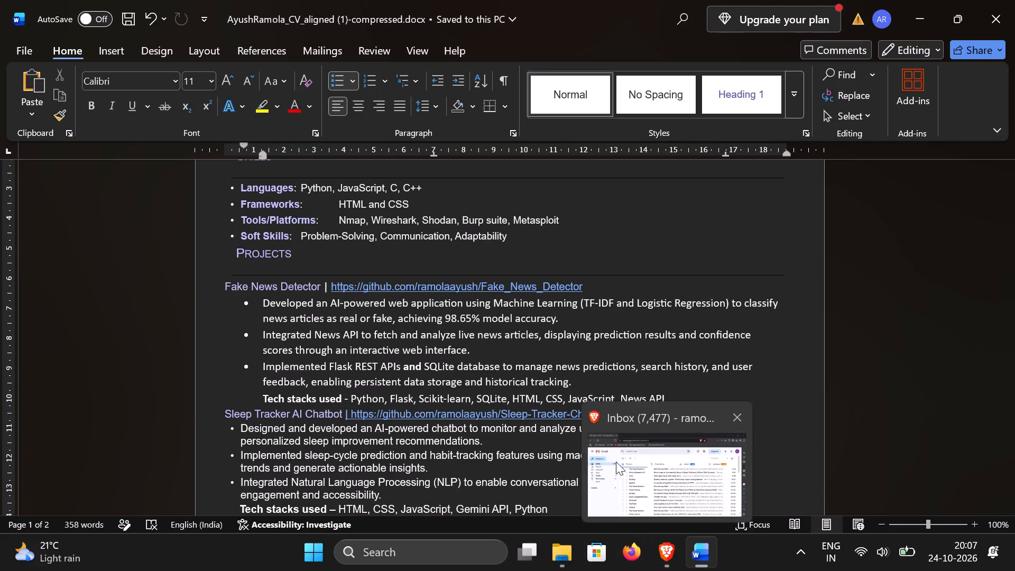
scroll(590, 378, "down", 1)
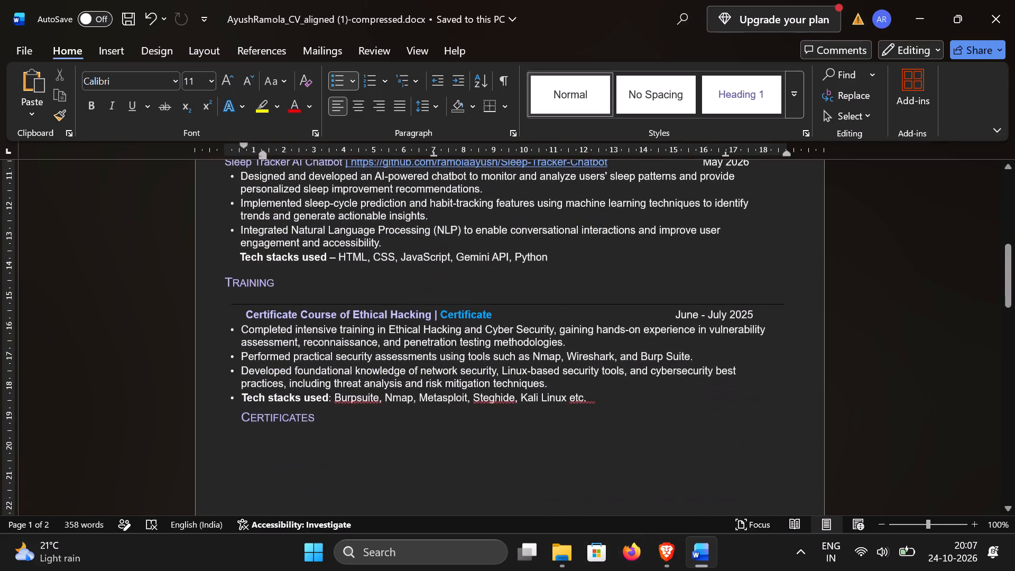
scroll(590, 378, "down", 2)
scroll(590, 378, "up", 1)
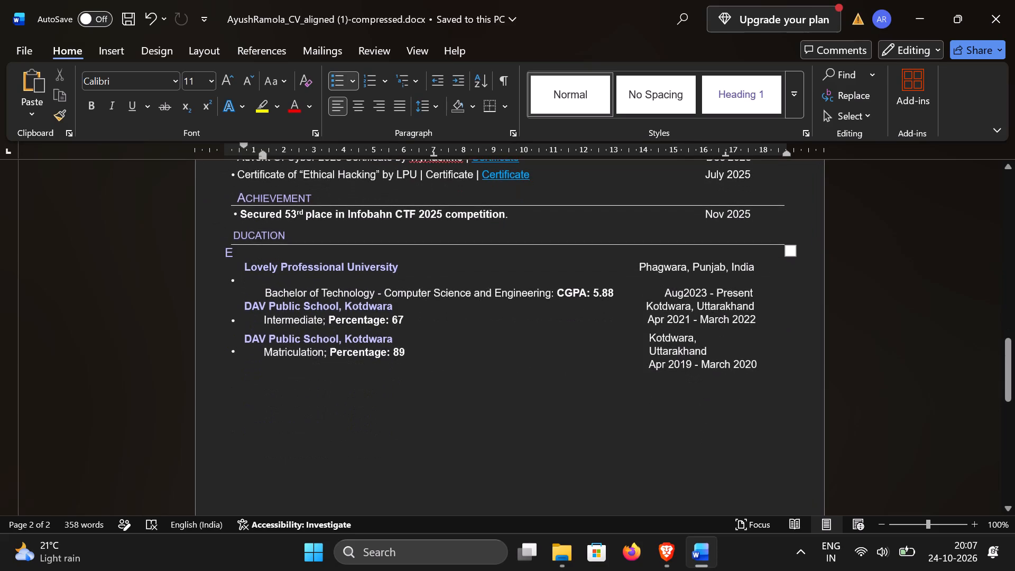